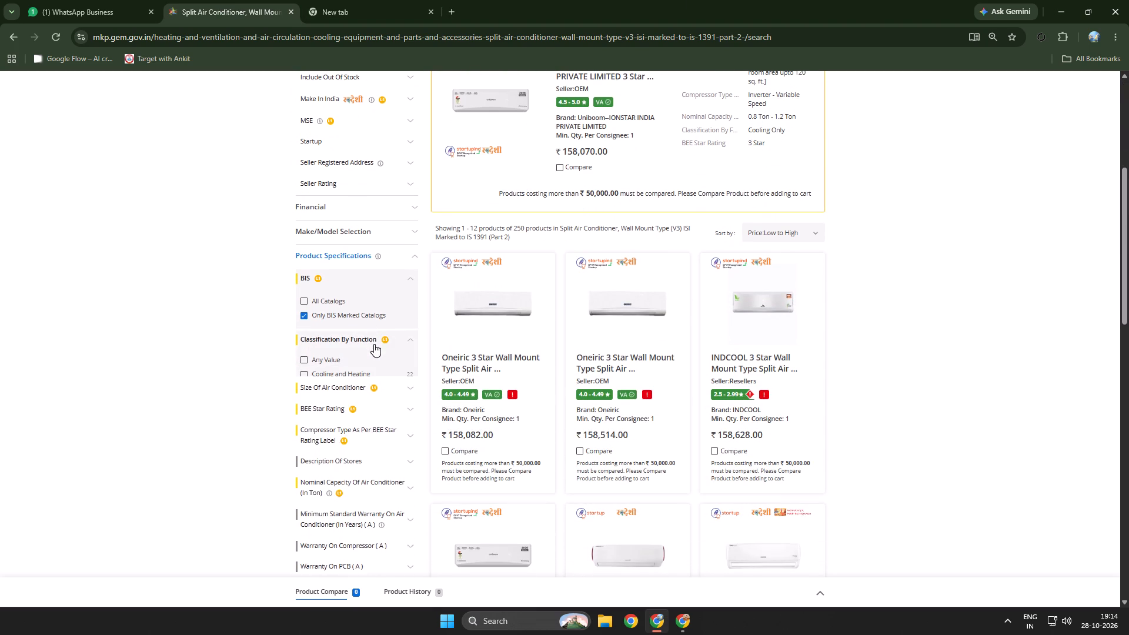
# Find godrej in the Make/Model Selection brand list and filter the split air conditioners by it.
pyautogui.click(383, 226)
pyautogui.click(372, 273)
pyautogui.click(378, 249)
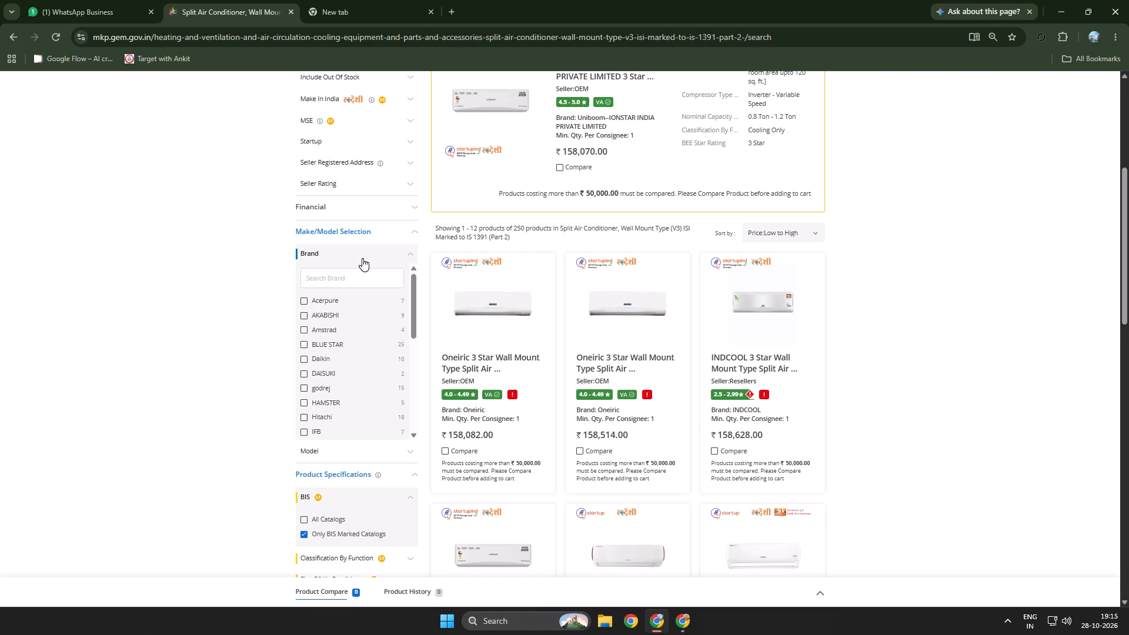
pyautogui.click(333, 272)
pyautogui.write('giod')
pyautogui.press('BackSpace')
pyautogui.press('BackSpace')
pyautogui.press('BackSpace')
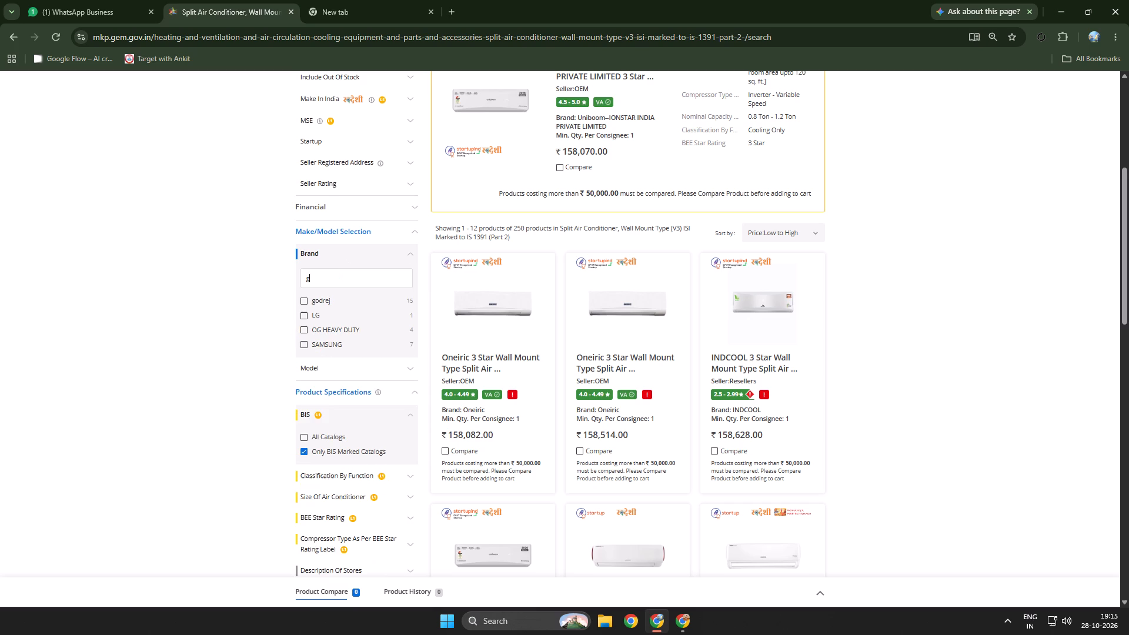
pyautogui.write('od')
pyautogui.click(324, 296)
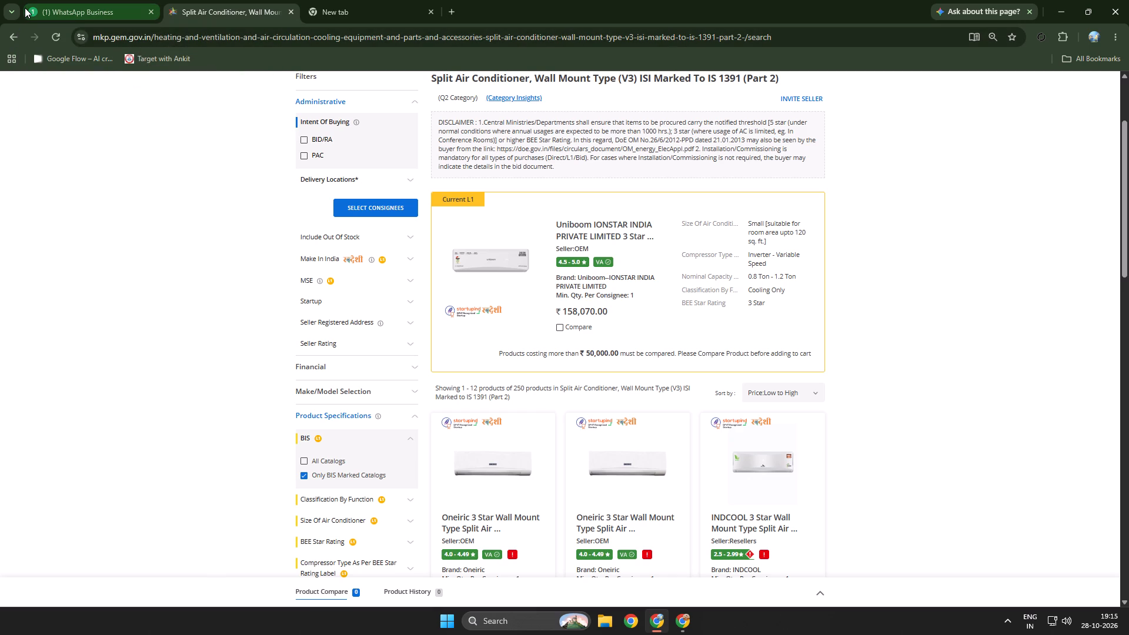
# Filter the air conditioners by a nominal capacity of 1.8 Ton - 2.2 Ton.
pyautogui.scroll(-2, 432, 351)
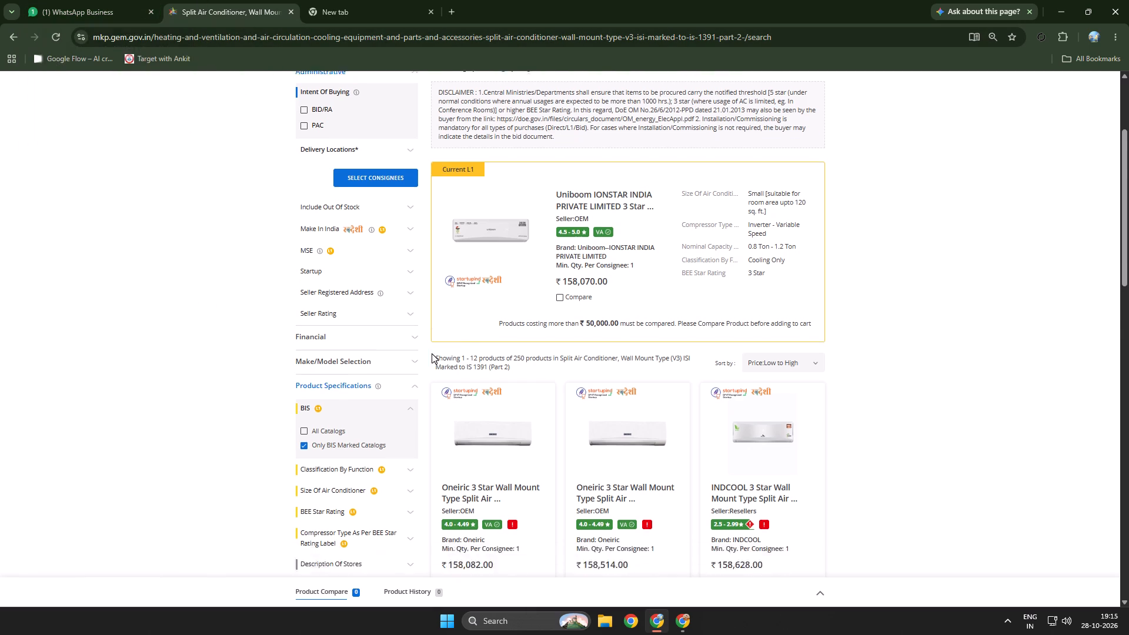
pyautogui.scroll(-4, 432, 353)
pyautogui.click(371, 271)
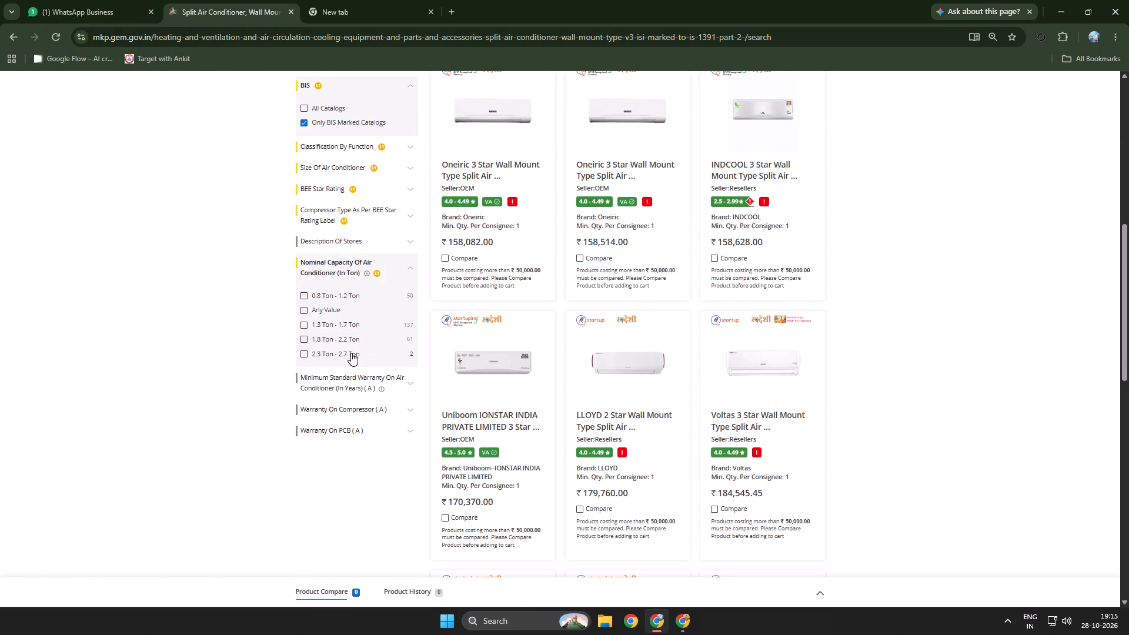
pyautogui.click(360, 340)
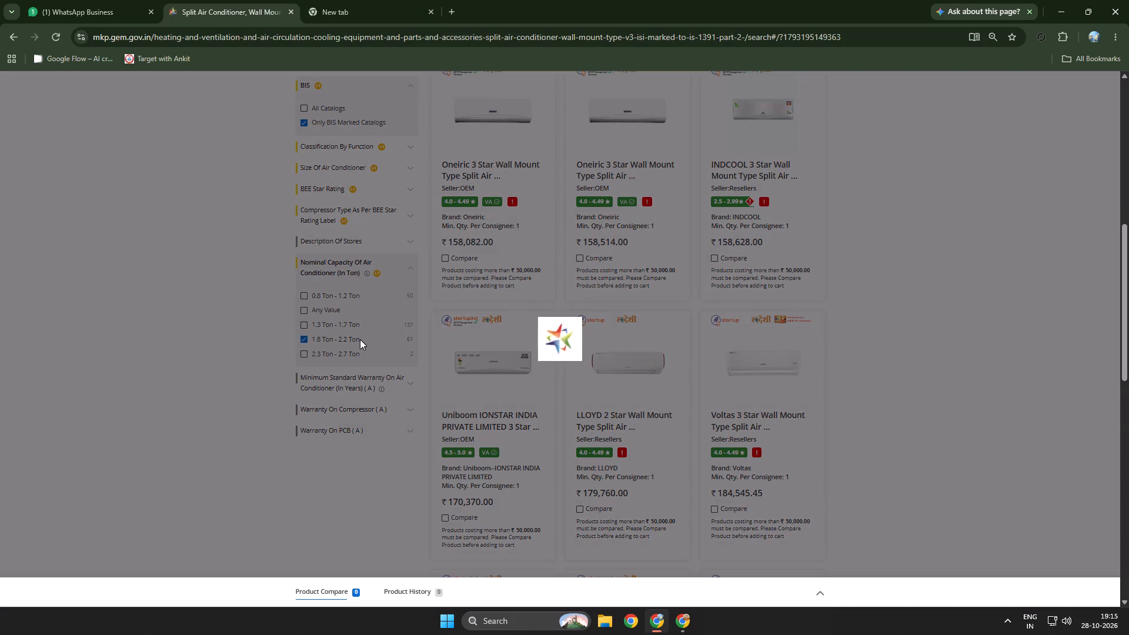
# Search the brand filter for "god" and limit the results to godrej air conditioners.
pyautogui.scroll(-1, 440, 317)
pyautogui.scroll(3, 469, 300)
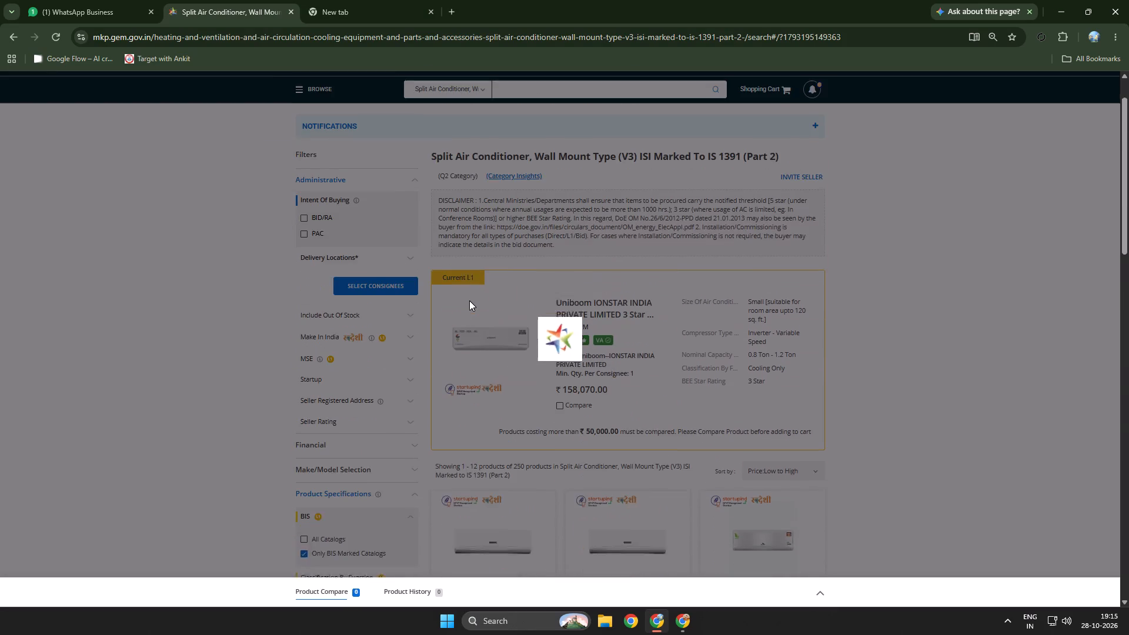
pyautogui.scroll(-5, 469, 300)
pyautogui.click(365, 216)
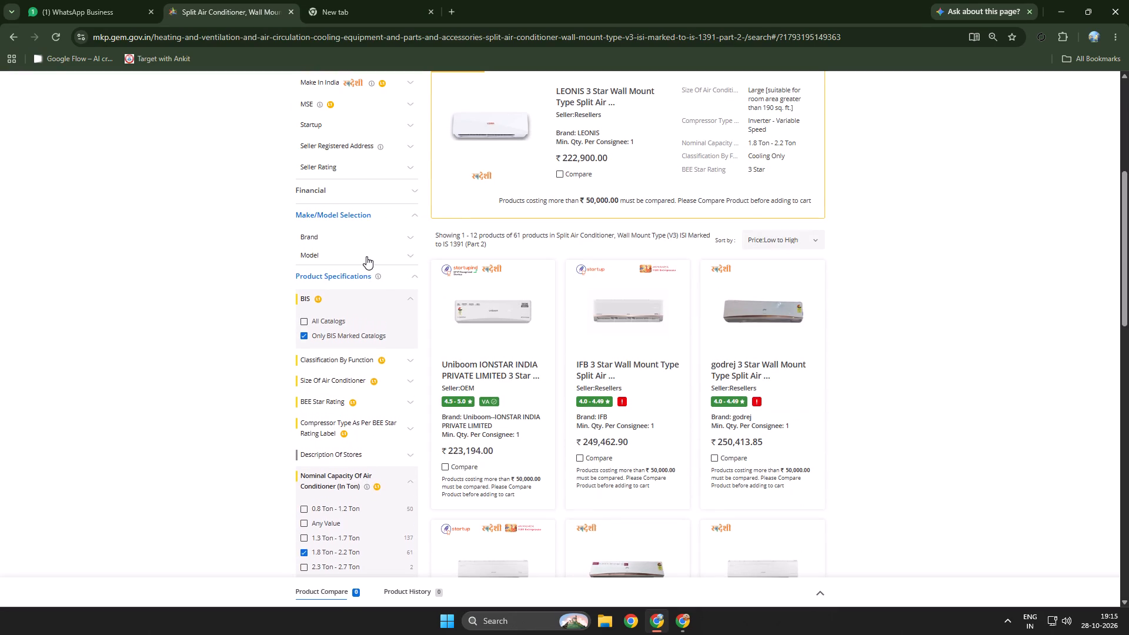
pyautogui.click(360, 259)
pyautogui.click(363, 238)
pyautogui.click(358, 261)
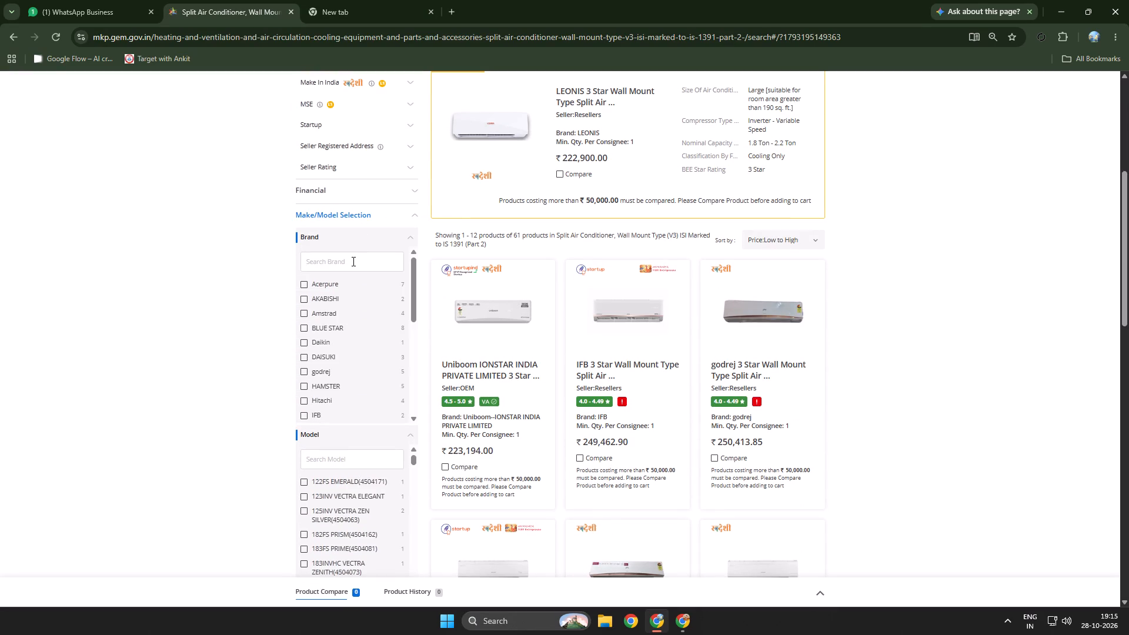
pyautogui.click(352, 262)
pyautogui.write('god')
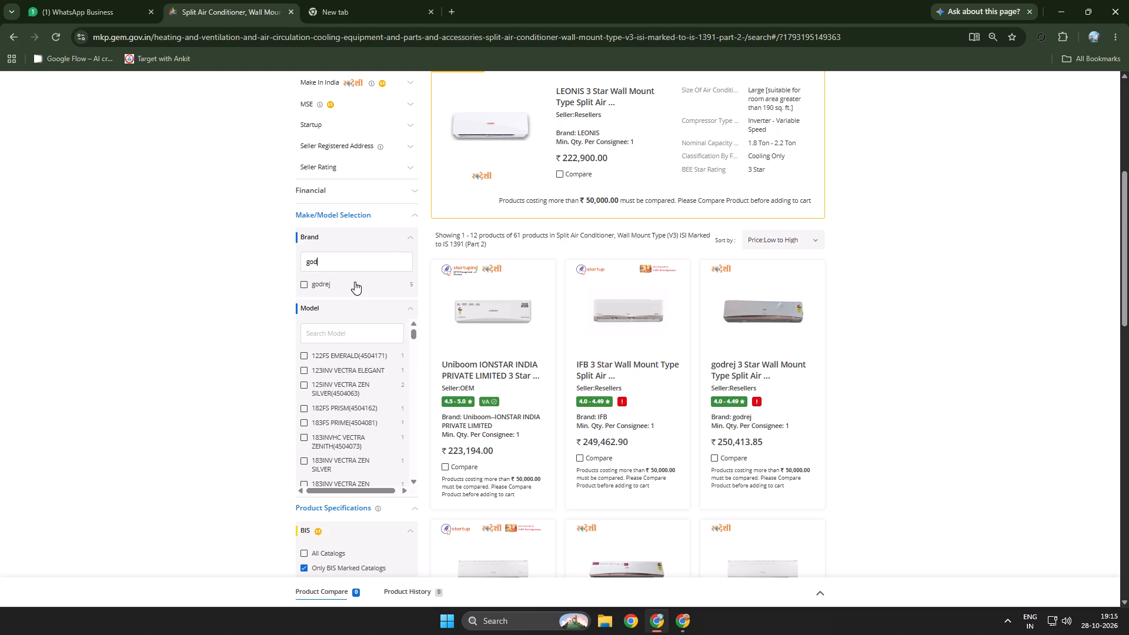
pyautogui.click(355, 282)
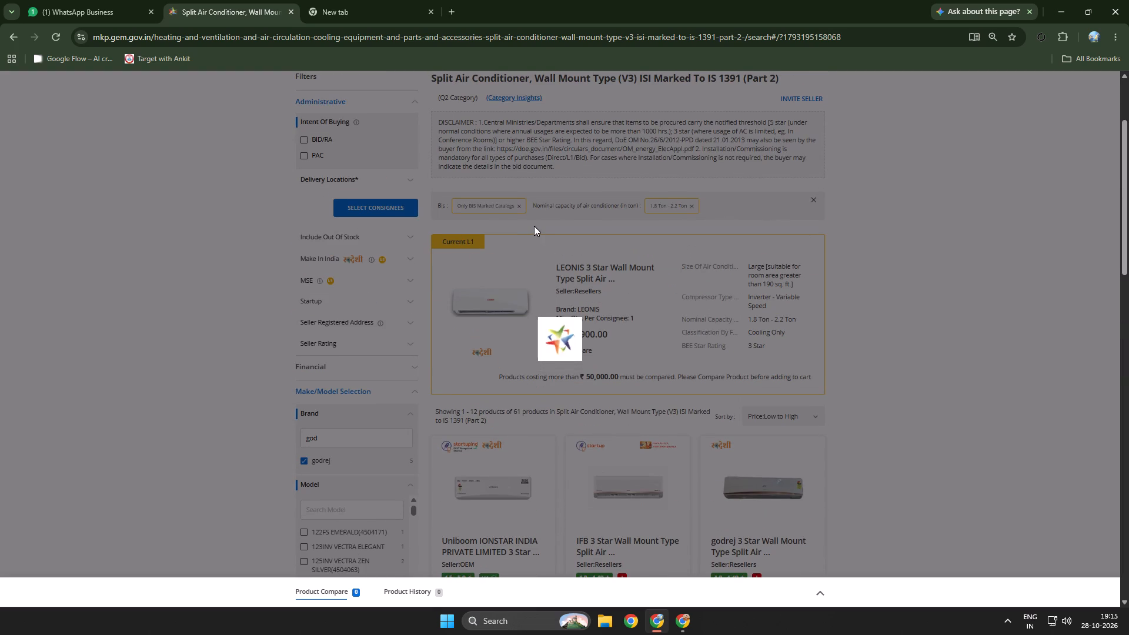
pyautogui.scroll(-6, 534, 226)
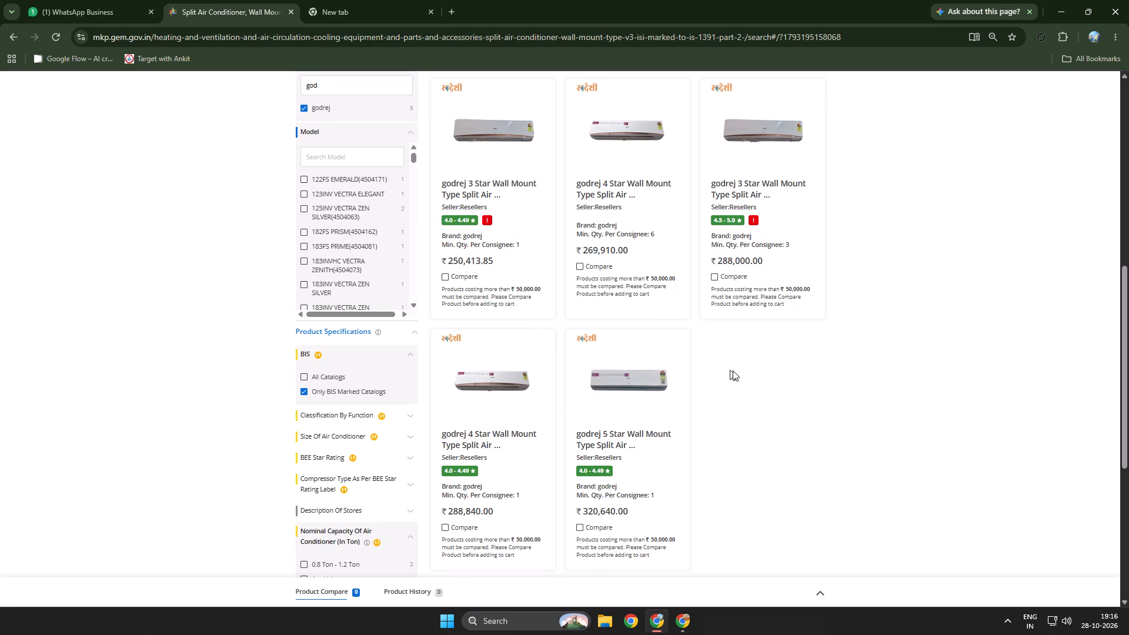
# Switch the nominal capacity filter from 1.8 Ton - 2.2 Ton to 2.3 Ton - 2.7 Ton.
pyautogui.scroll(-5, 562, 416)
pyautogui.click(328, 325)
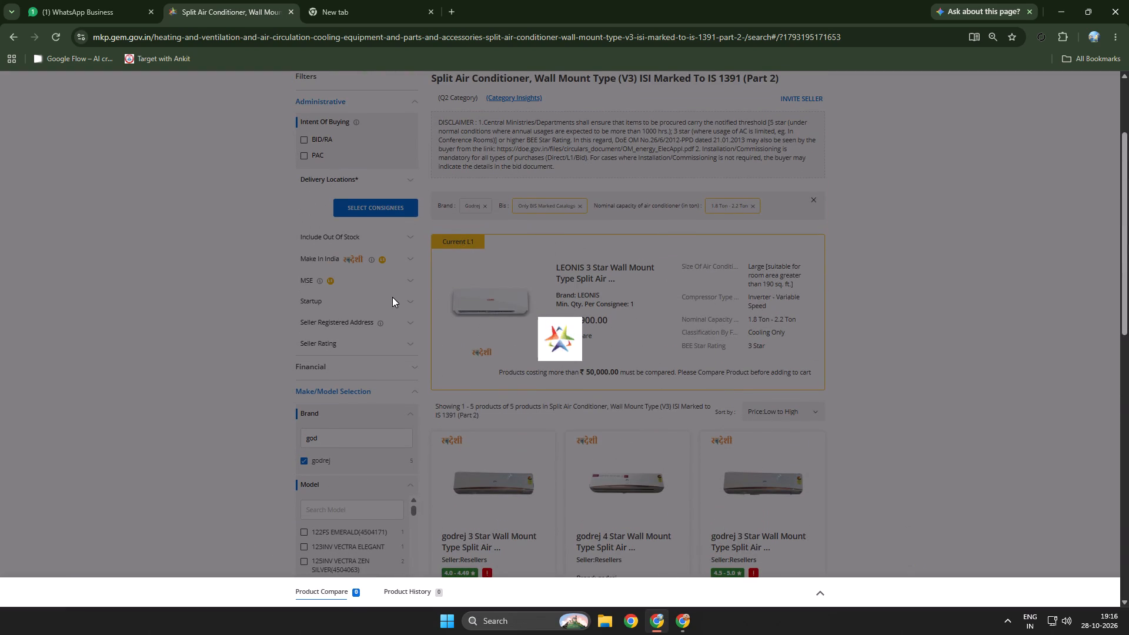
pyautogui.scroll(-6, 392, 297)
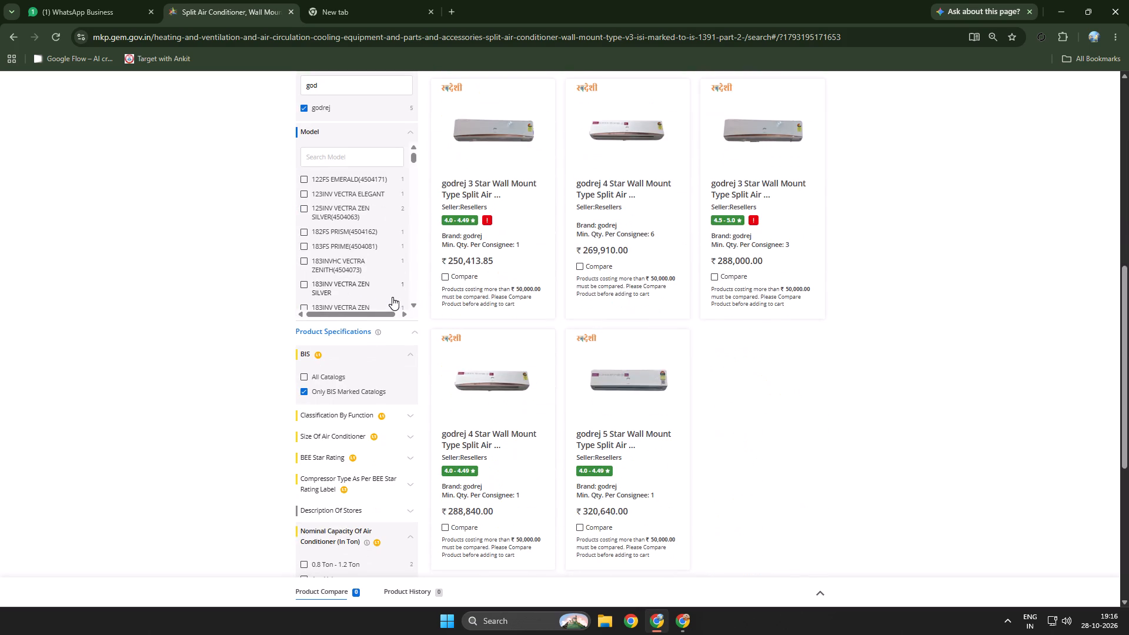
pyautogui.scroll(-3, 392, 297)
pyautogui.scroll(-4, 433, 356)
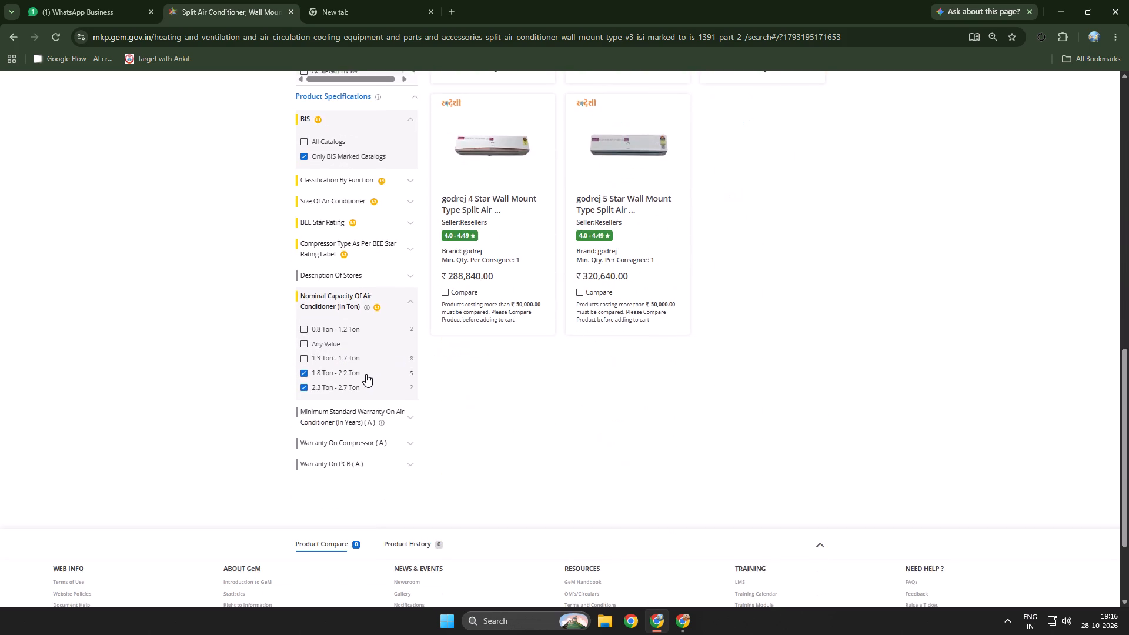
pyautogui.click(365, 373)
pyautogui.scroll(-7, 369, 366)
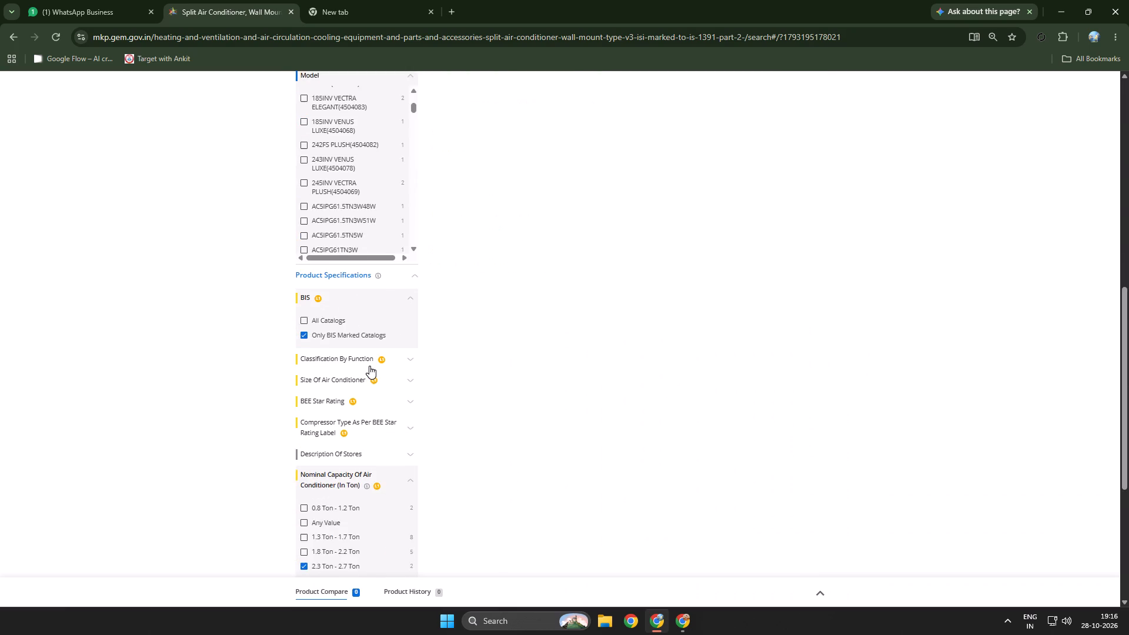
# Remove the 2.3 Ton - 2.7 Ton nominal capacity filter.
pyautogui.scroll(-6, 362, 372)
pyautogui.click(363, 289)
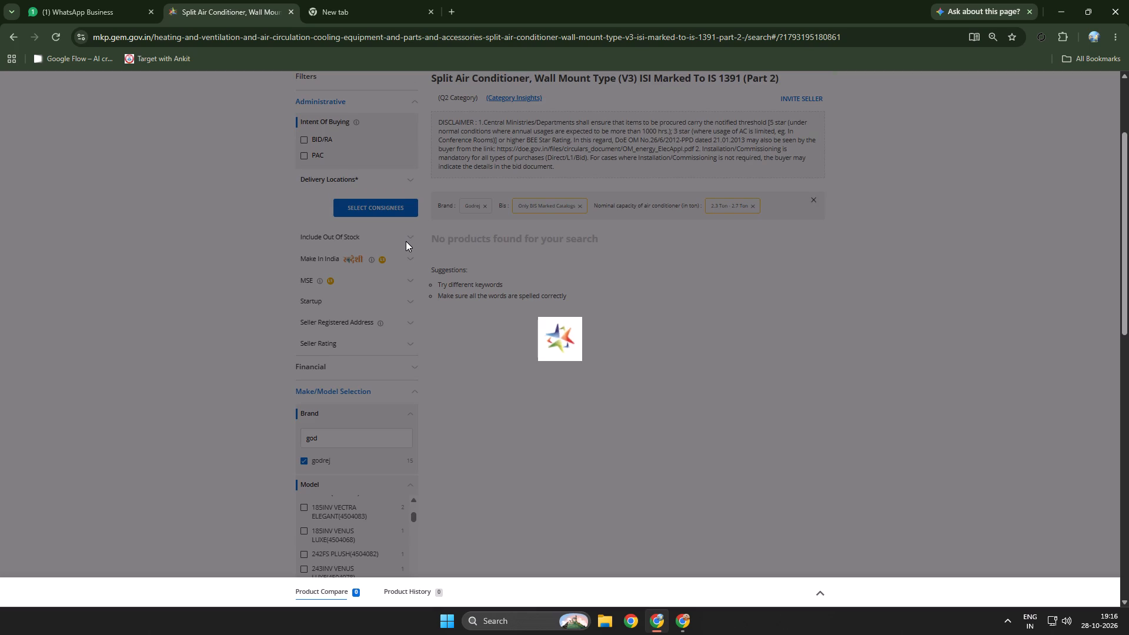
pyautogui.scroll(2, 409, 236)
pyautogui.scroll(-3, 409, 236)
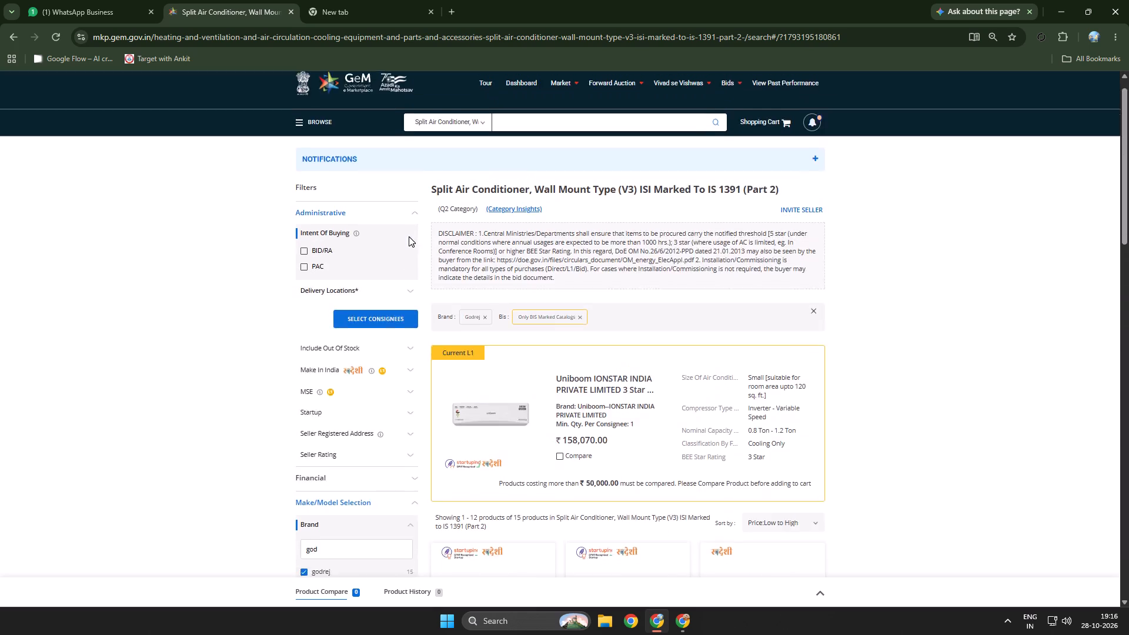
# Sort the air conditioner results by Price: High to Low.
pyautogui.scroll(-2, 409, 236)
pyautogui.click(787, 237)
pyautogui.click(784, 259)
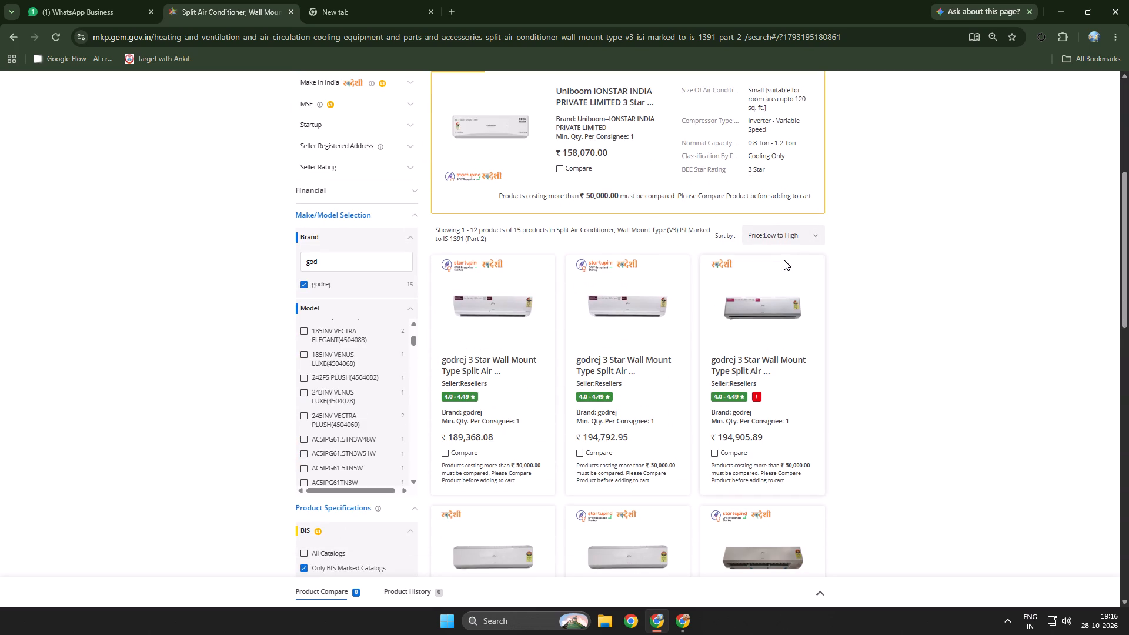
pyautogui.click(786, 239)
pyautogui.click(784, 265)
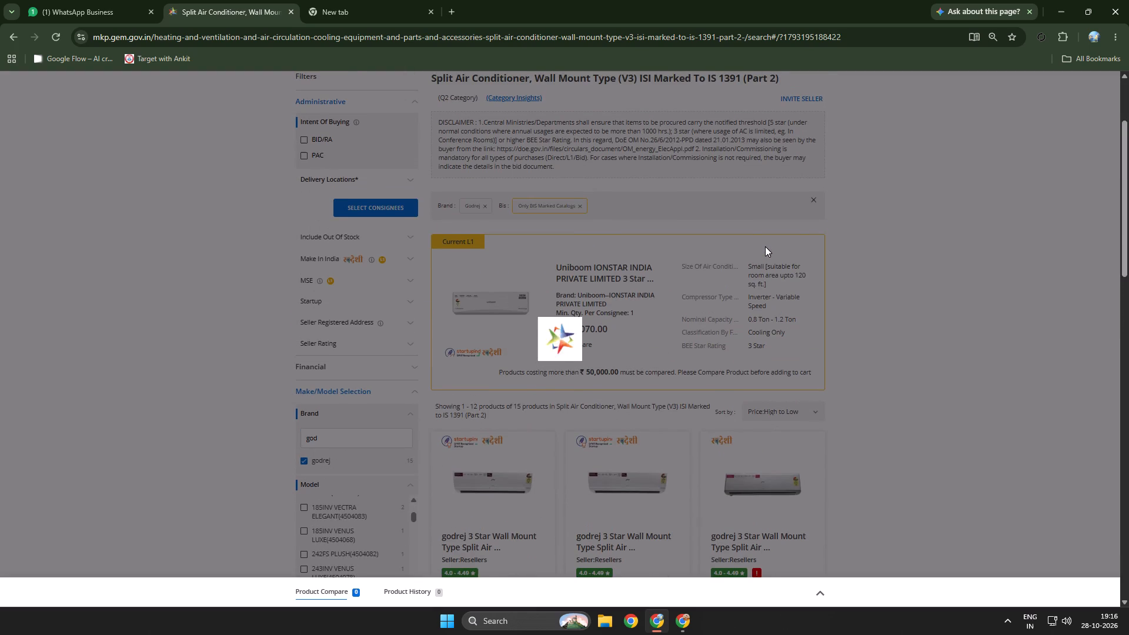
pyautogui.scroll(-4, 765, 246)
# Close the unused blank browser tab and return to the product listing.
pyautogui.click(370, 0)
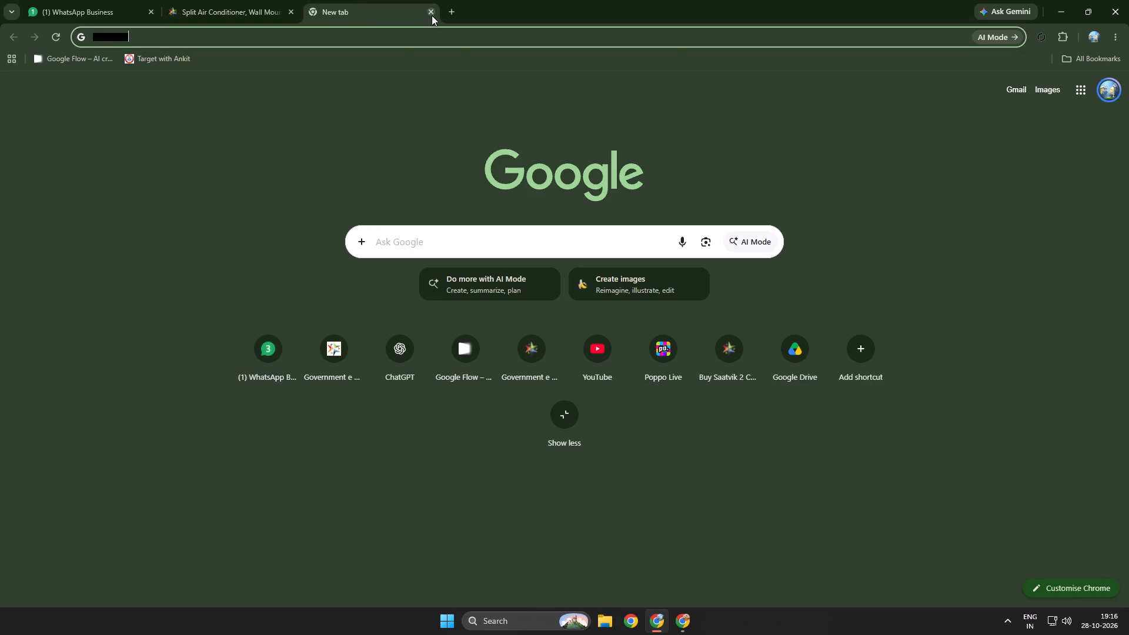
pyautogui.click(433, 12)
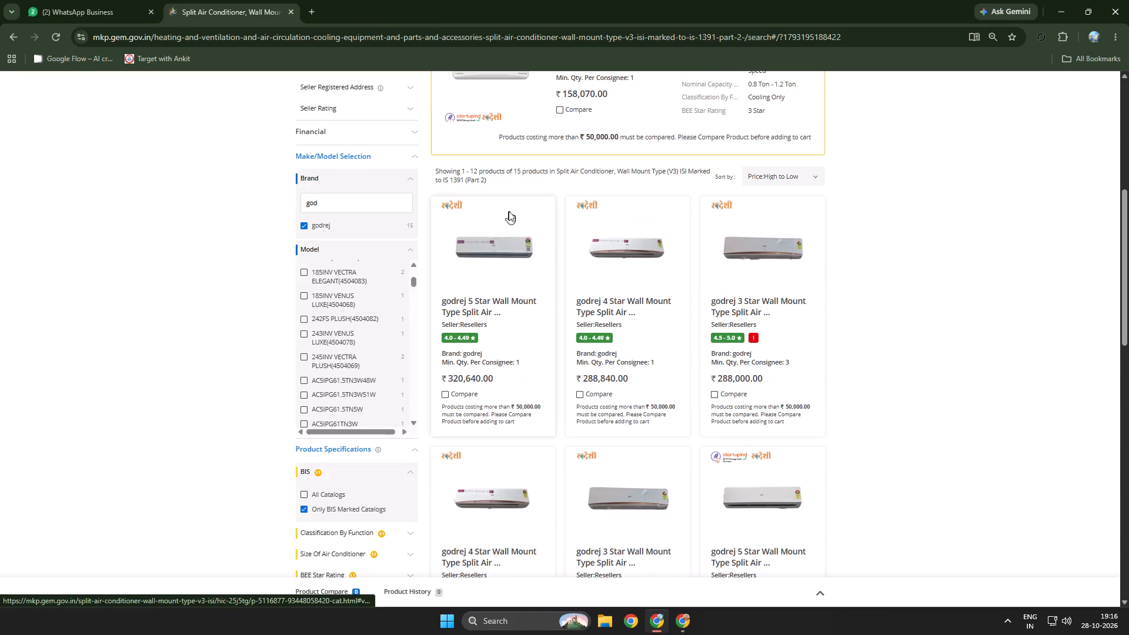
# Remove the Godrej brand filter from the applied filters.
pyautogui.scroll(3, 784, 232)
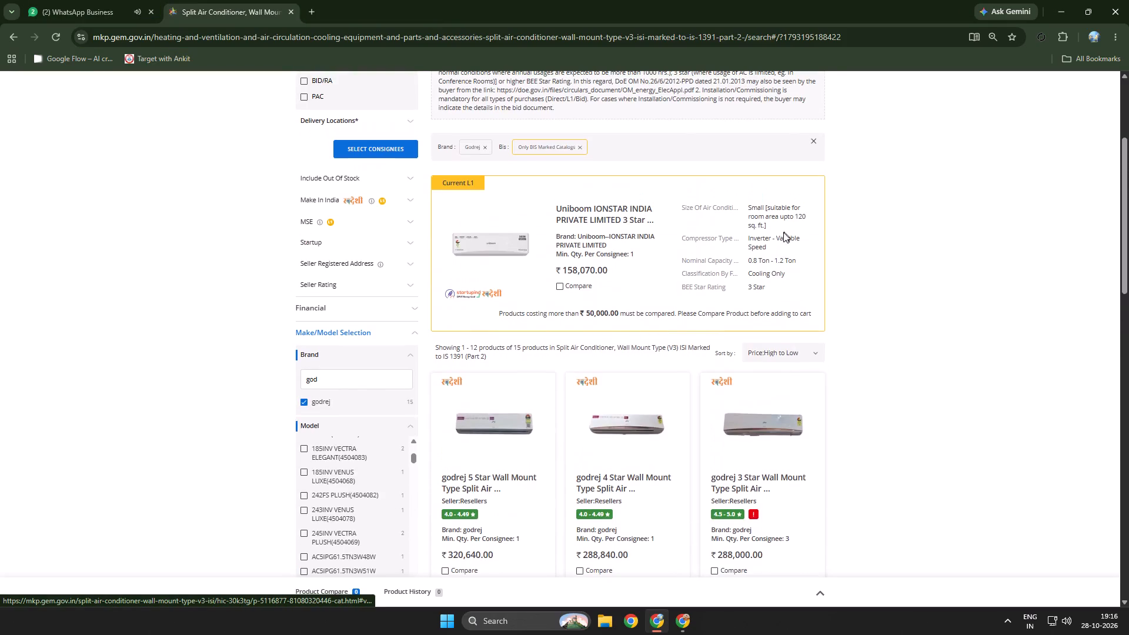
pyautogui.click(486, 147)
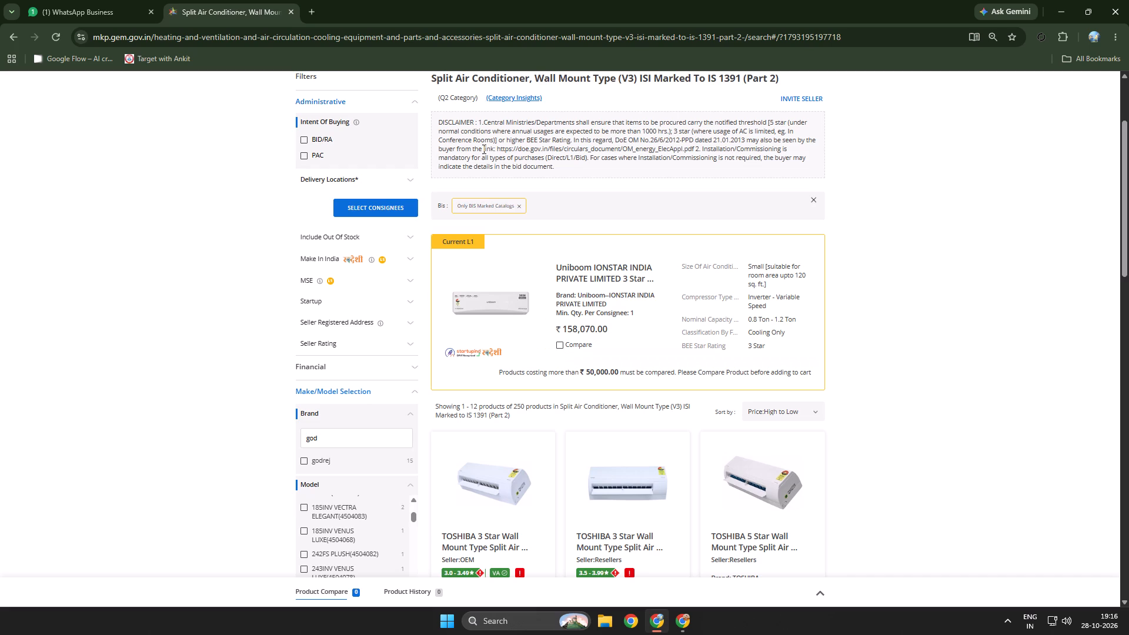
# Examine the brands and prices of the most expensive air conditioners, paging through the results up to page 3.
pyautogui.scroll(-4, 603, 326)
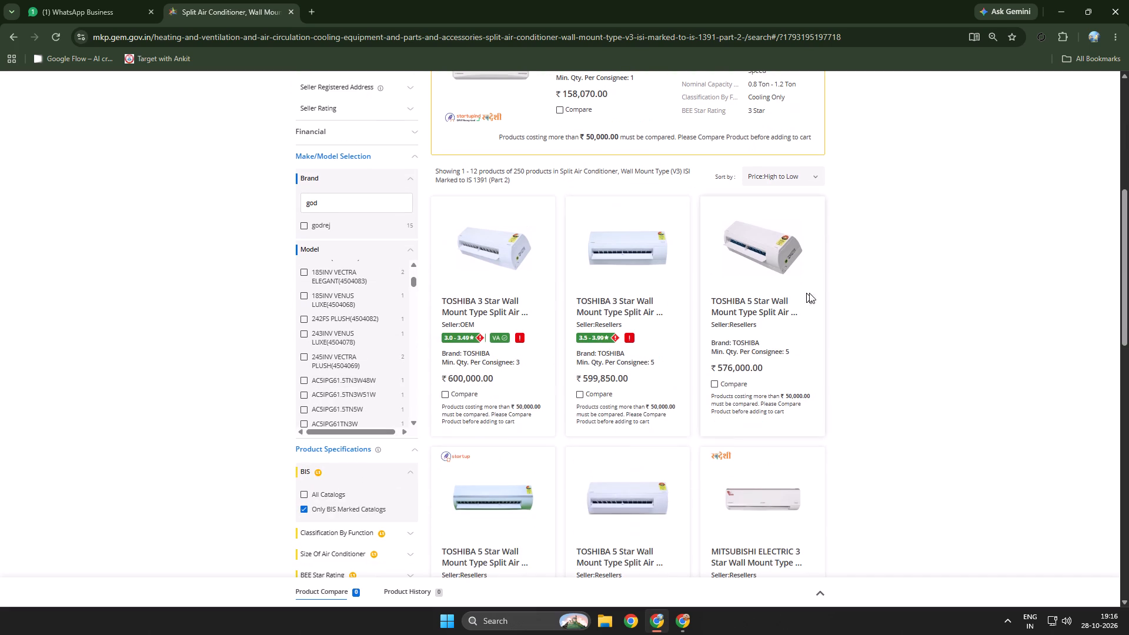
pyautogui.scroll(-10, 859, 295)
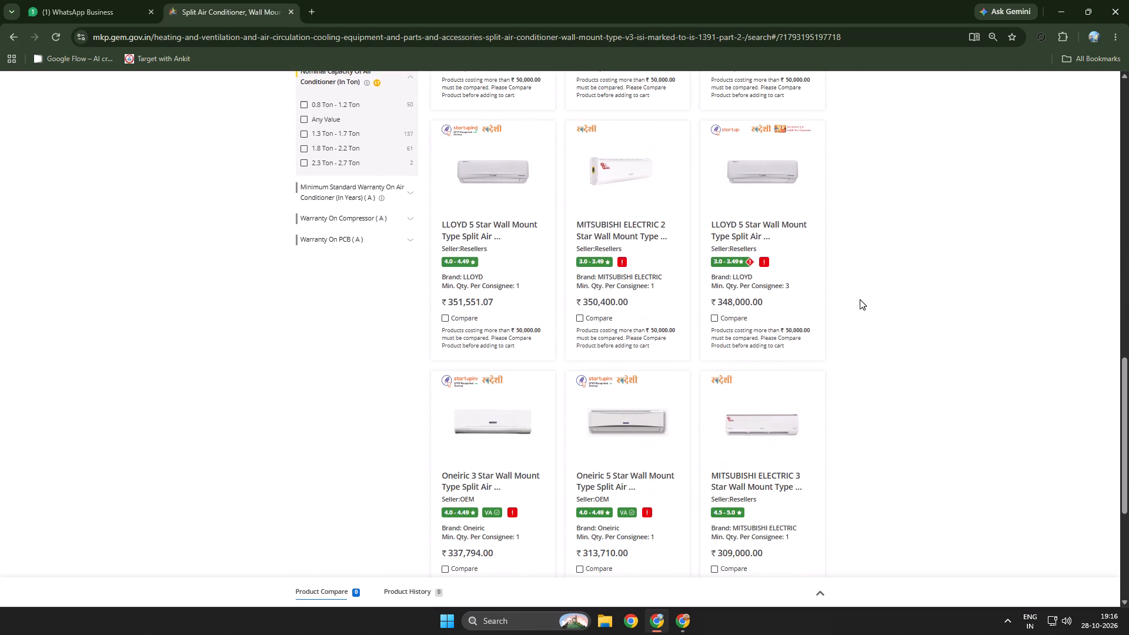
pyautogui.scroll(-6, 860, 299)
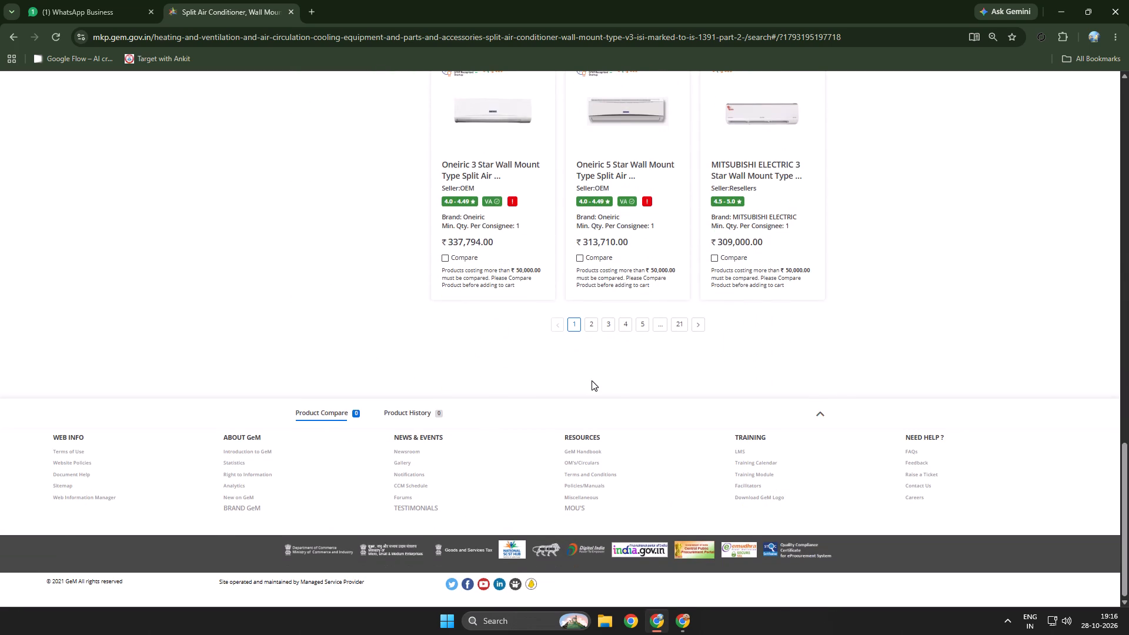
pyautogui.click(587, 330)
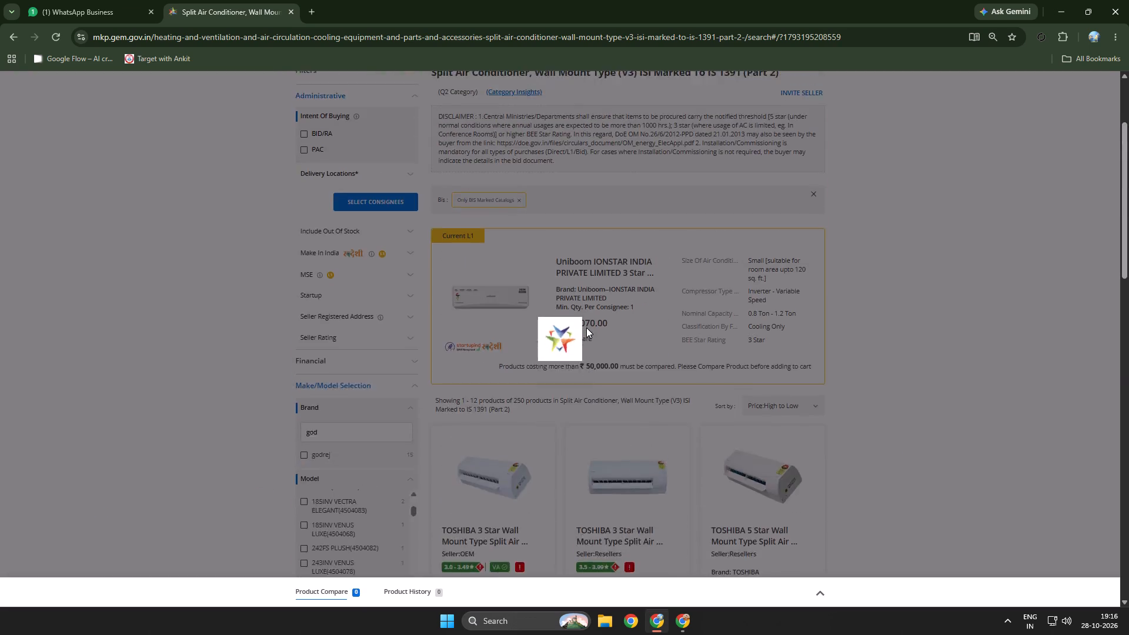
pyautogui.scroll(-5, 586, 327)
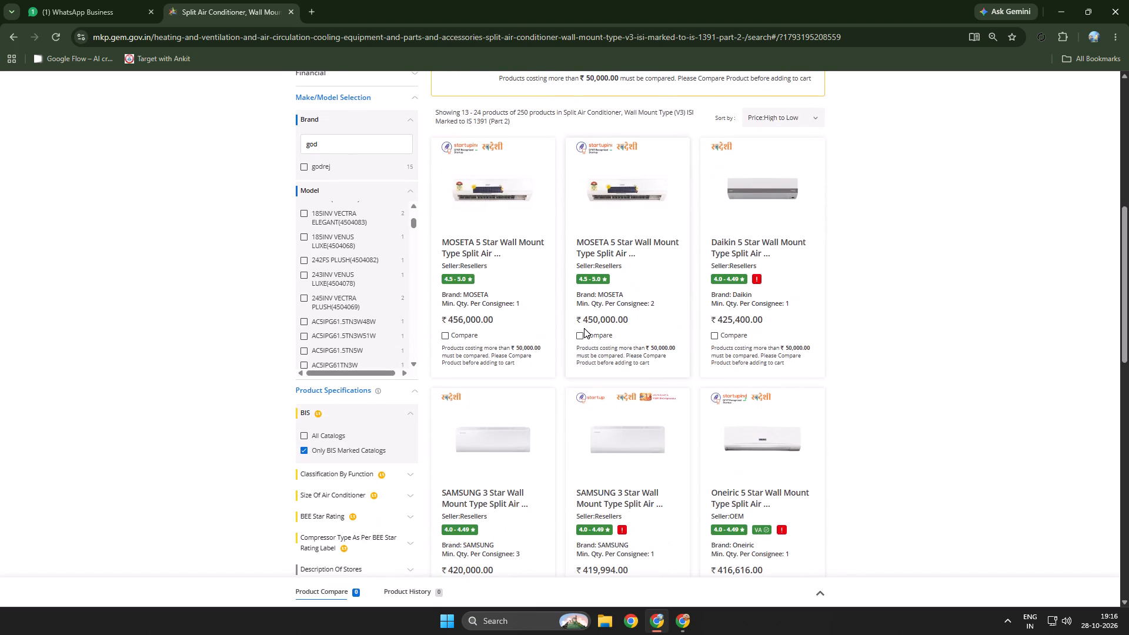
pyautogui.scroll(-11, 584, 328)
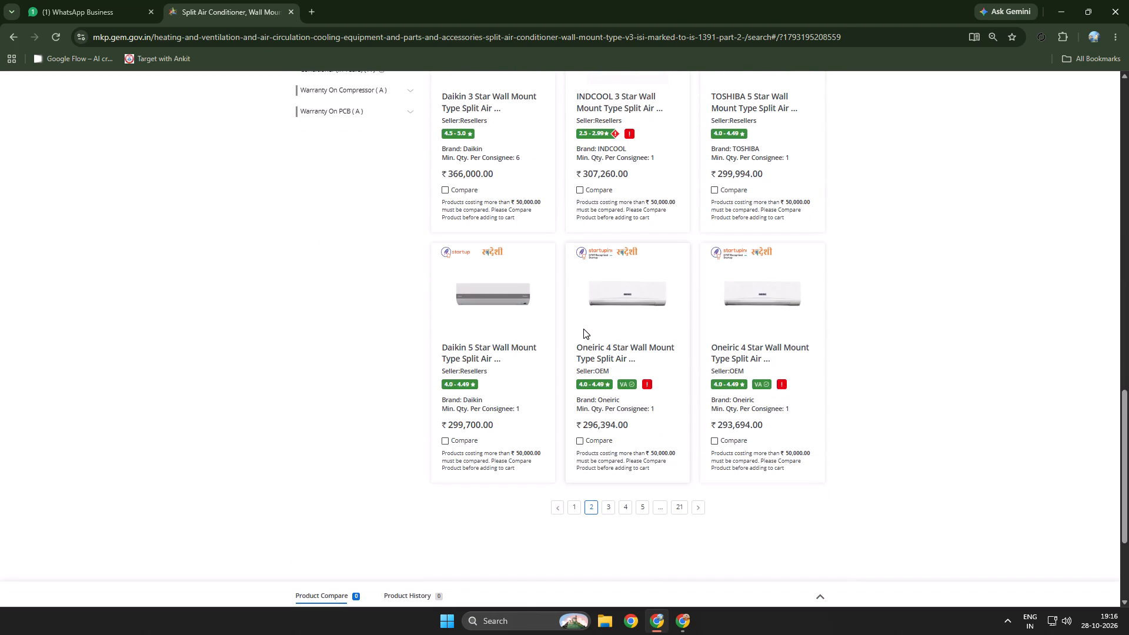
pyautogui.click(610, 507)
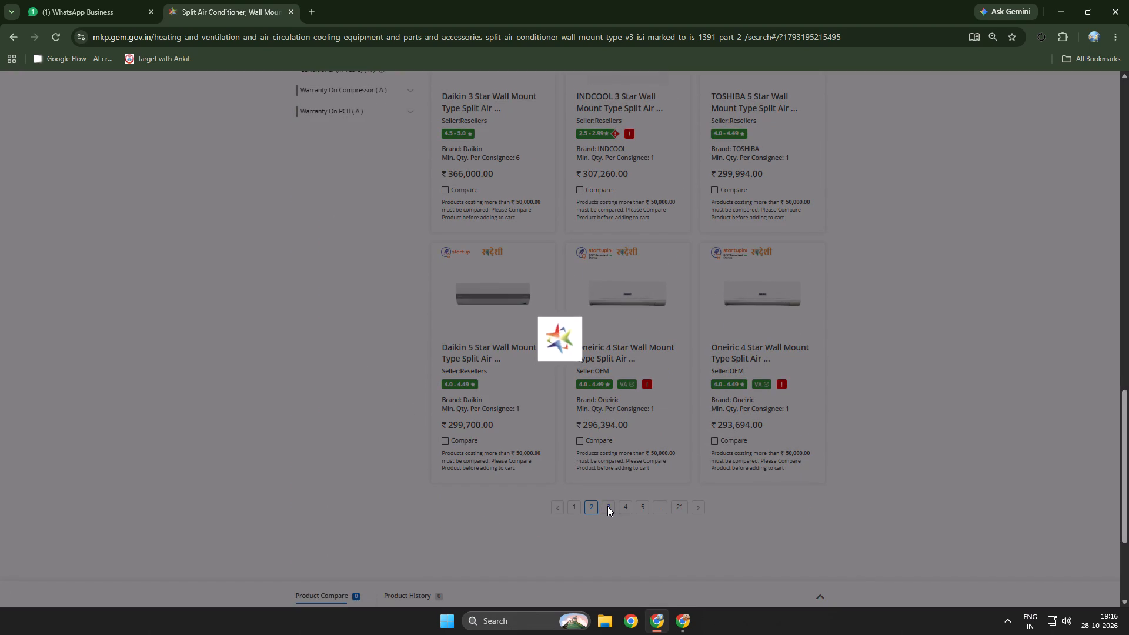
# Search the brand filter for "god" again and limit the results to godrej air conditioners.
pyautogui.scroll(-2, 387, 314)
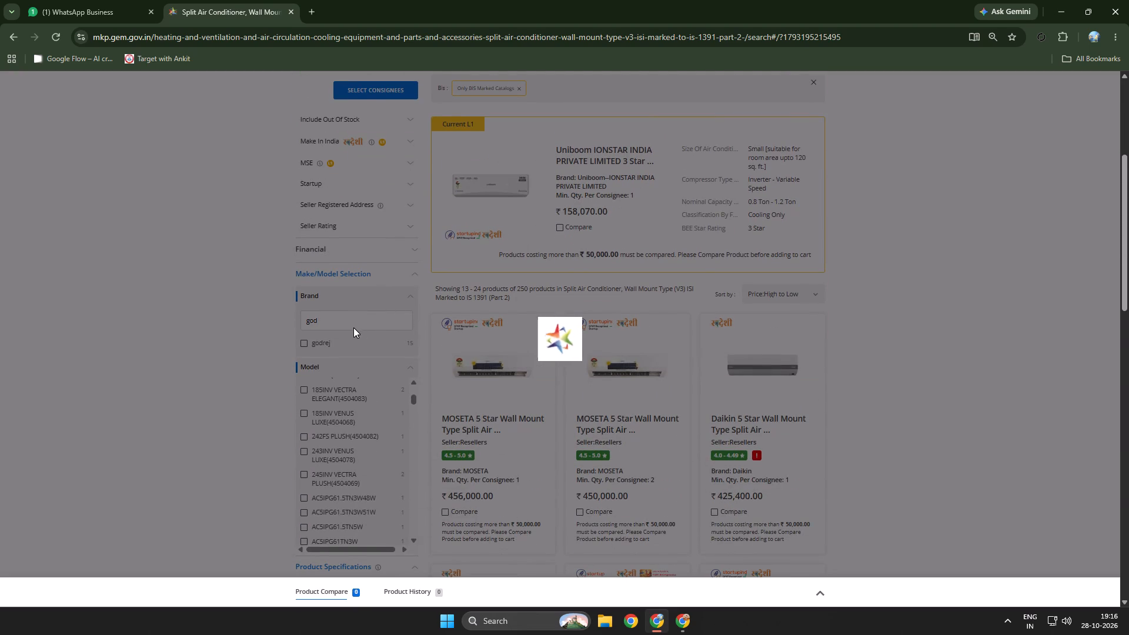
pyautogui.moveTo(355, 323); pyautogui.dragTo(166, 296)
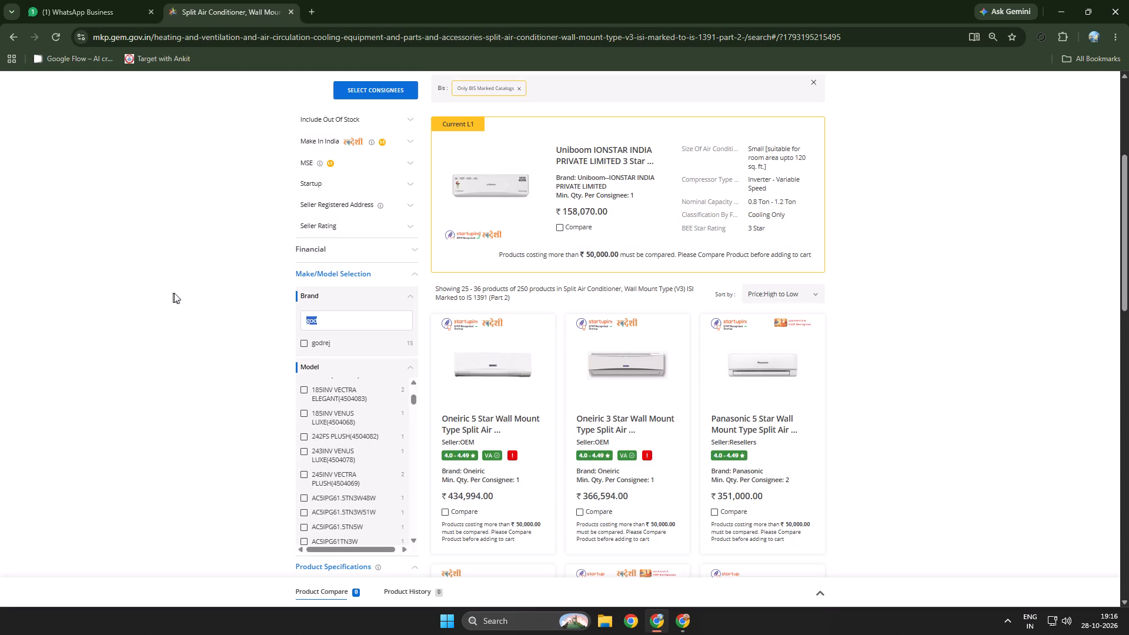
pyautogui.write('god')
pyautogui.click(347, 343)
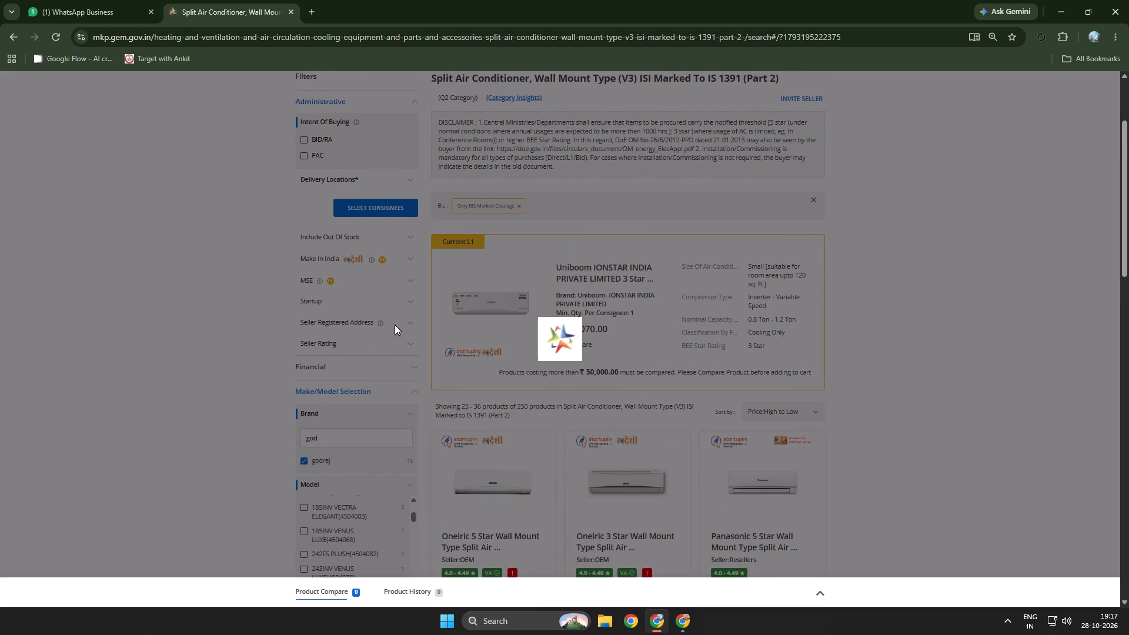
pyautogui.scroll(-5, 781, 401)
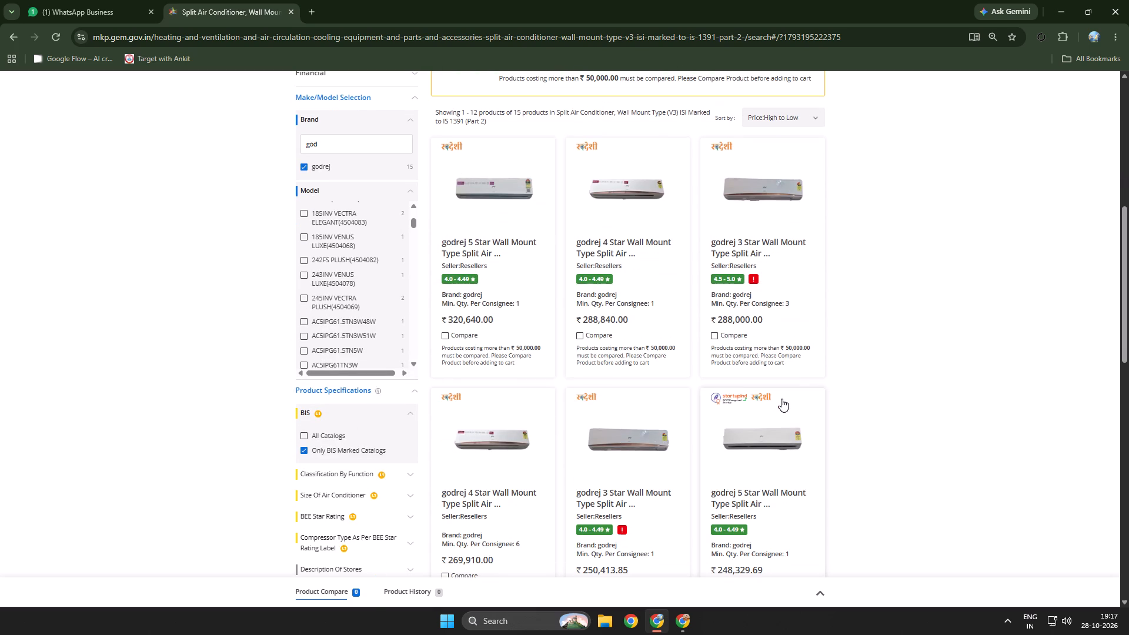
# Replace the brand filter's search text with "lg".
pyautogui.moveTo(339, 137); pyautogui.dragTo(206, 115)
pyautogui.write('lg')
# Add LG to the brand filter and remove the Godrej brand filter from the applied filters.
pyautogui.click(329, 166)
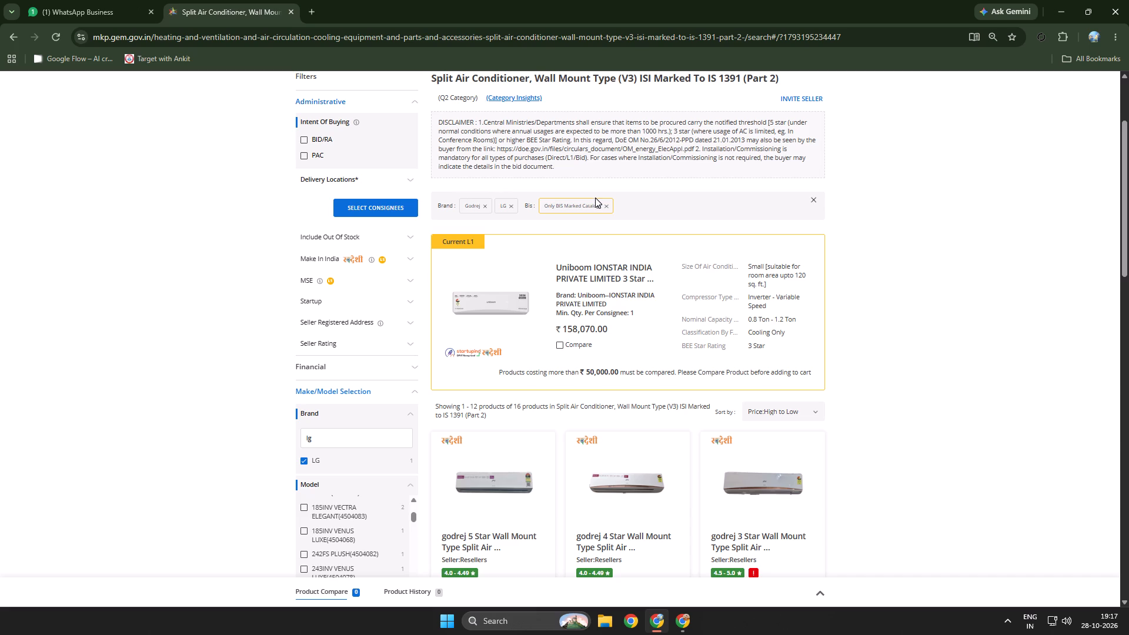
pyautogui.click(486, 206)
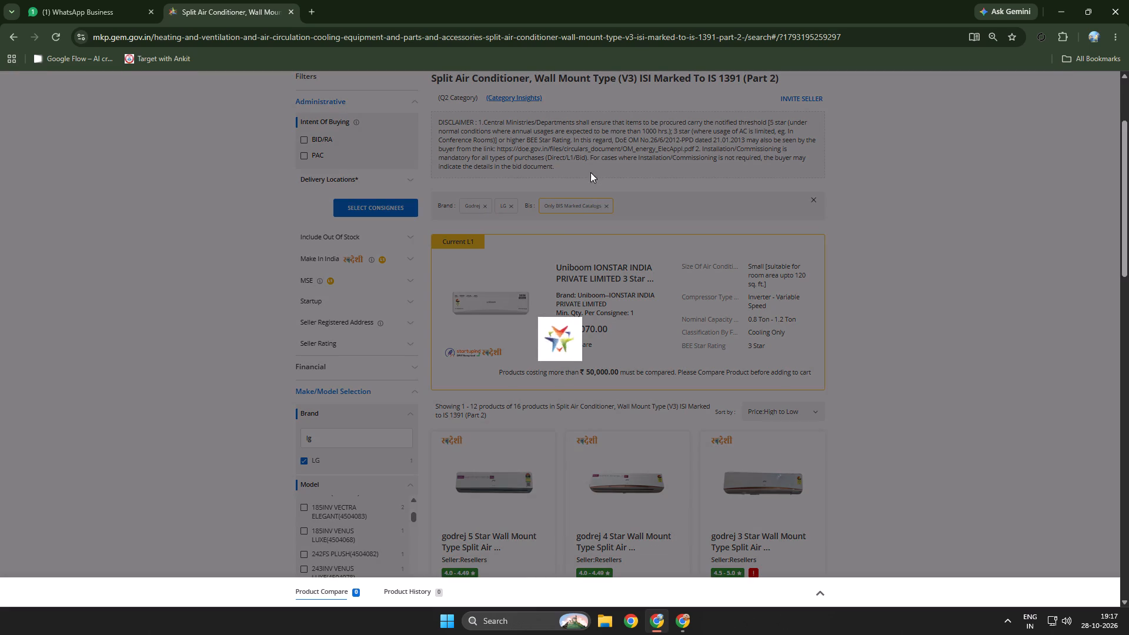
pyautogui.scroll(-4, 608, 274)
pyautogui.scroll(1, 602, 319)
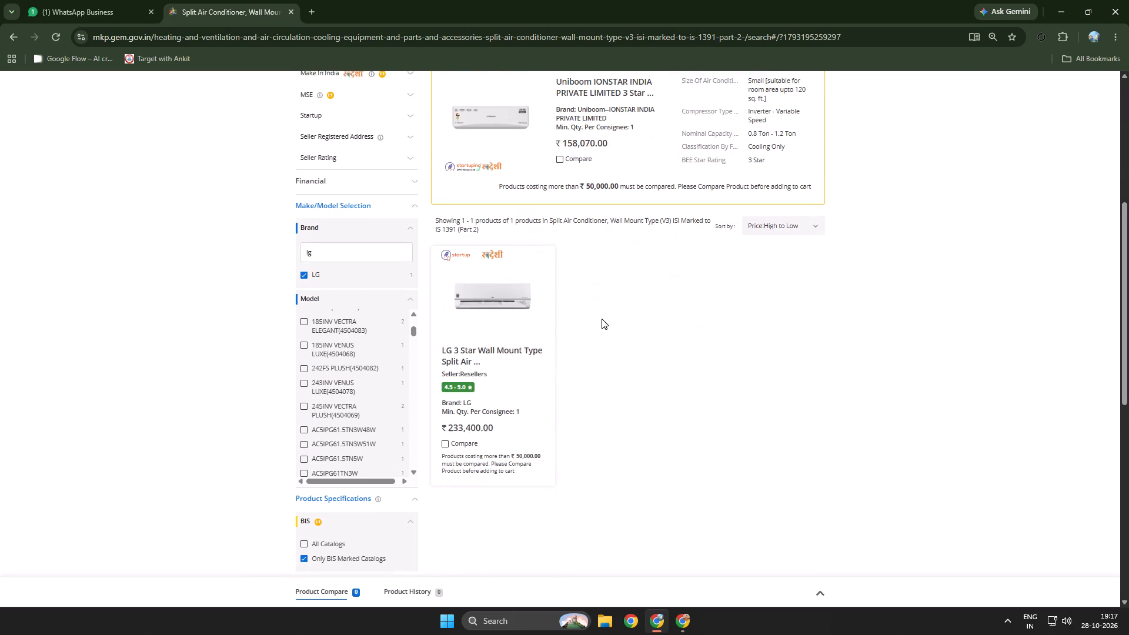
# Open the LG 3 Star split air conditioner's product page, check its price and product details, and close it.
pyautogui.keyDown('ctrl'); pyautogui.click(505, 322); pyautogui.keyUp('ctrl')
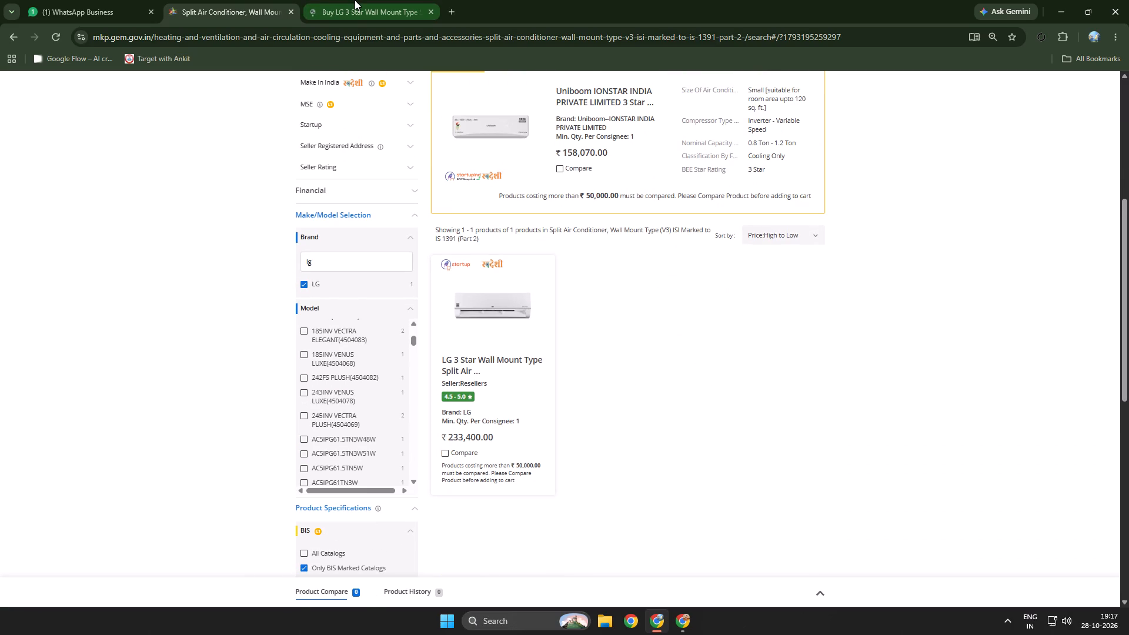
pyautogui.click(355, 0)
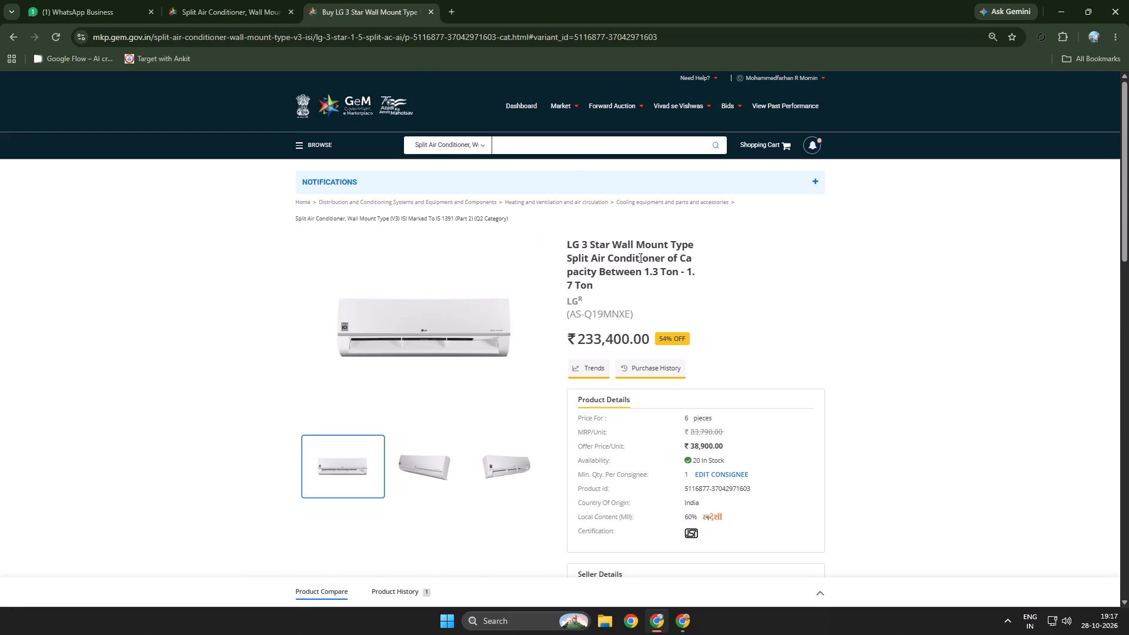
pyautogui.click(434, 11)
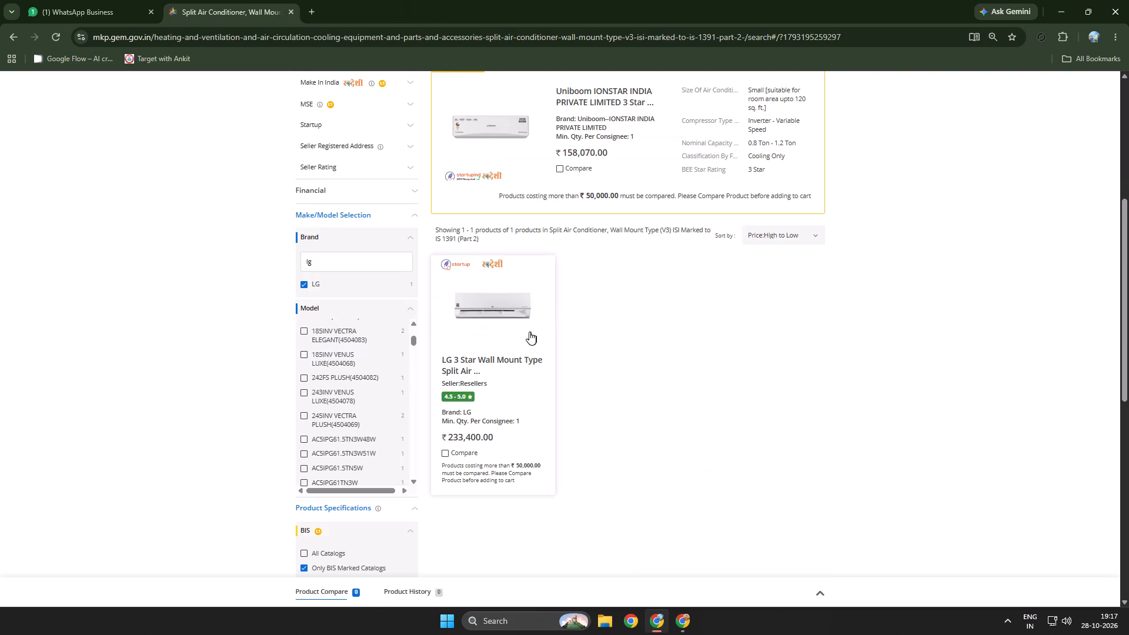
# Clear all applied filters from the search results.
pyautogui.scroll(5, 529, 332)
pyautogui.click(815, 319)
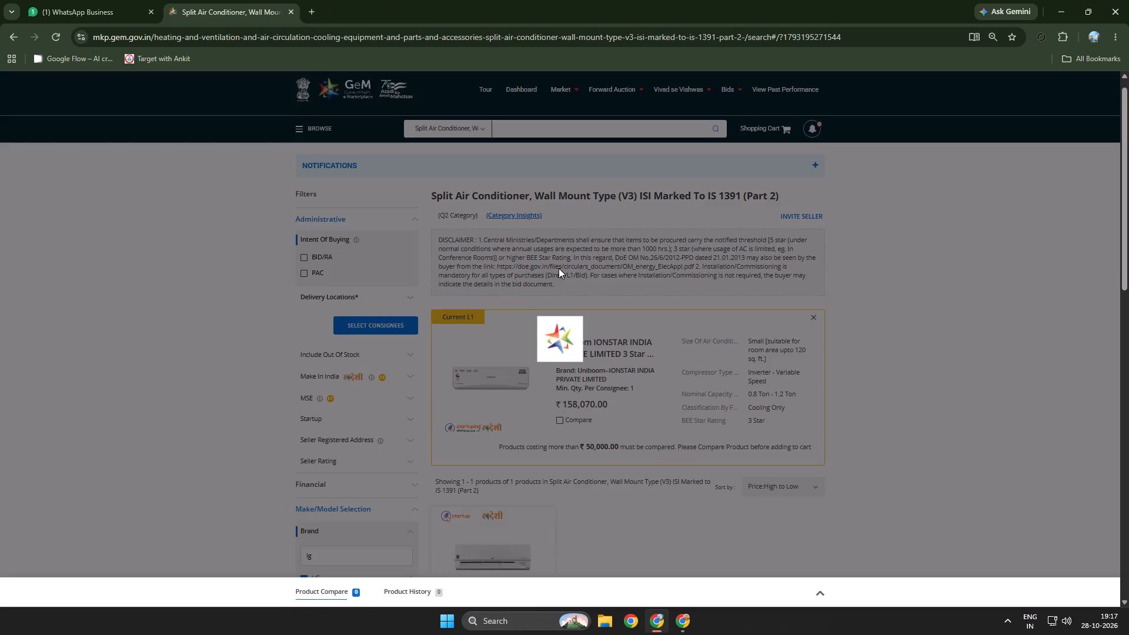
# Reset the consignee delivery location and quantity.
pyautogui.scroll(-5, 547, 266)
pyautogui.click(391, 208)
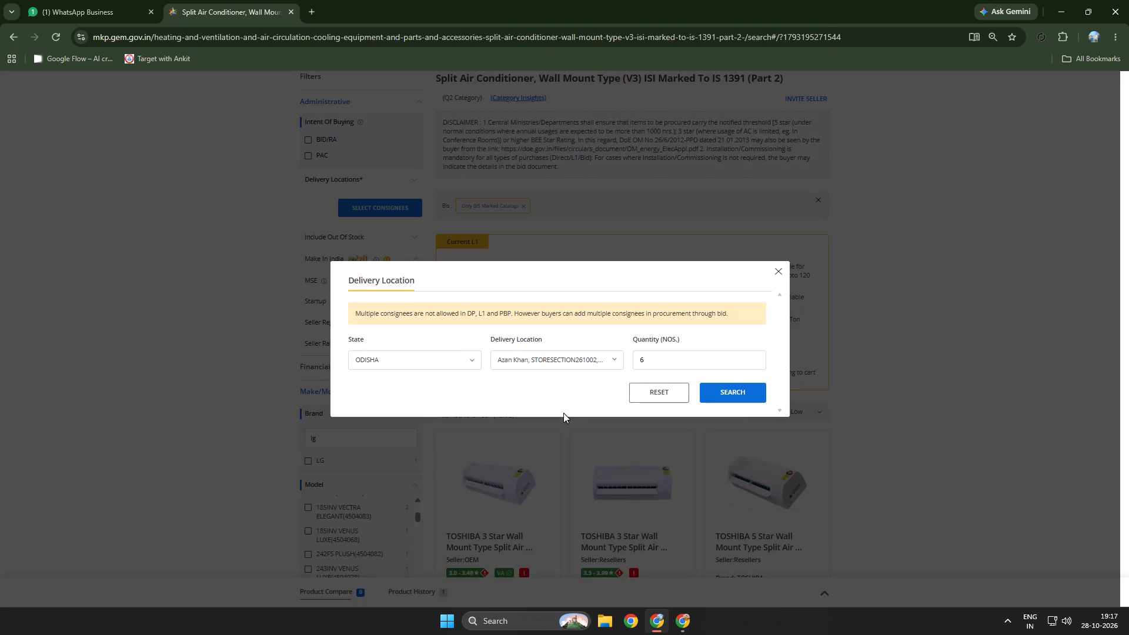
pyautogui.click(634, 393)
# Expand the brand filter under Make/Model Selection and start searching it for "l".
pyautogui.scroll(-3, 398, 365)
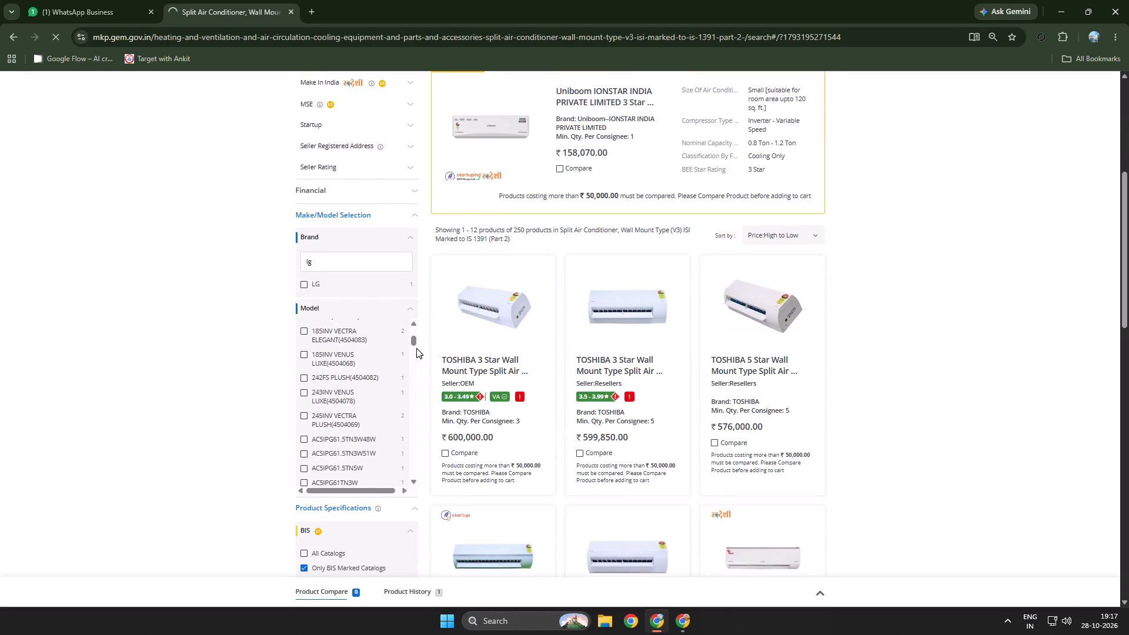
pyautogui.scroll(-3, 415, 347)
pyautogui.click(367, 329)
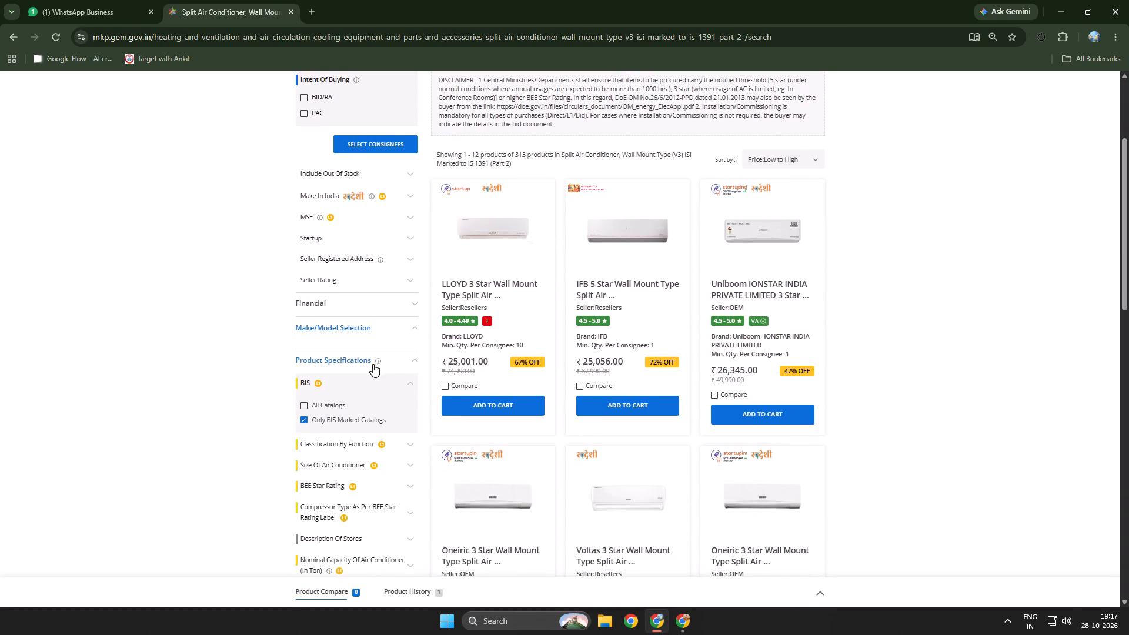
pyautogui.click(369, 352)
pyautogui.click(372, 370)
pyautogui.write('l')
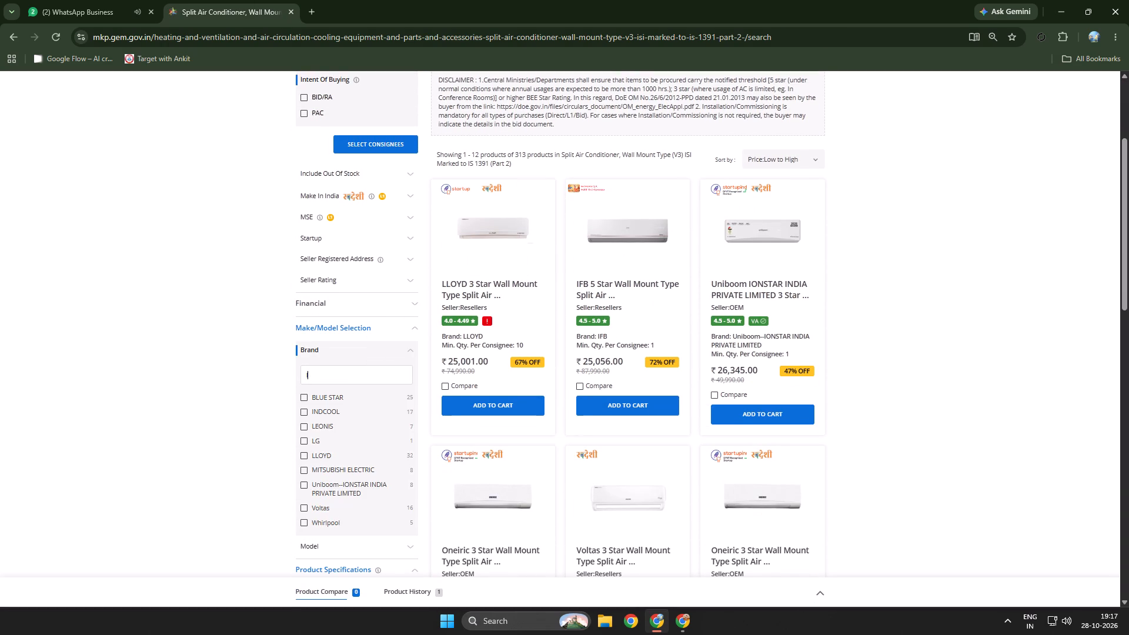
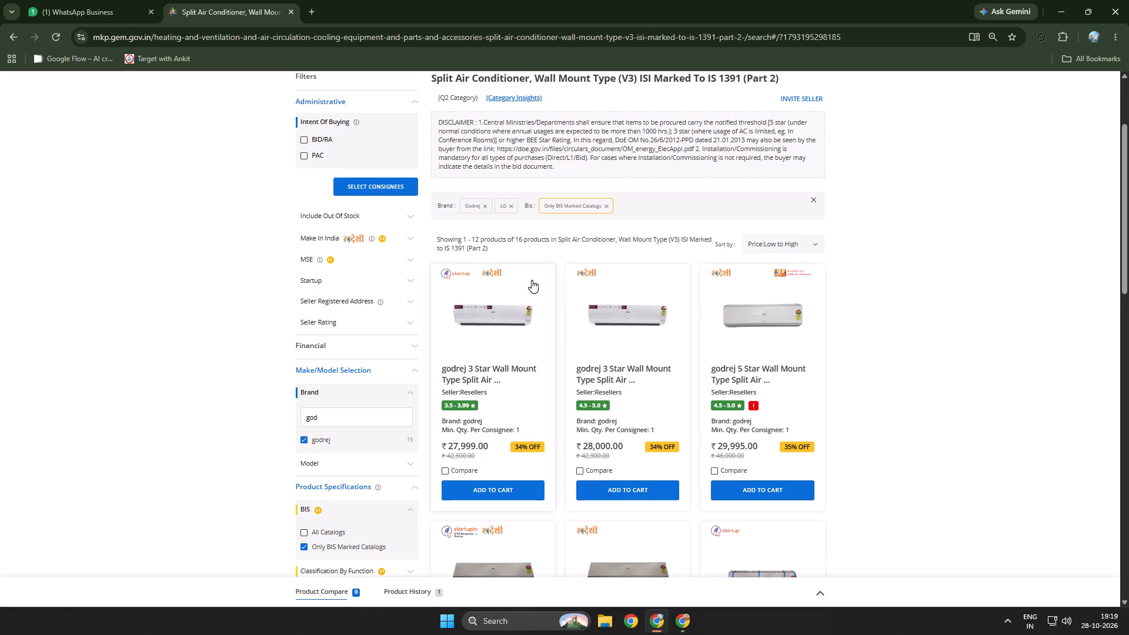
# Sort the godrej and LG air conditioner results by price from high to low.
pyautogui.click(785, 244)
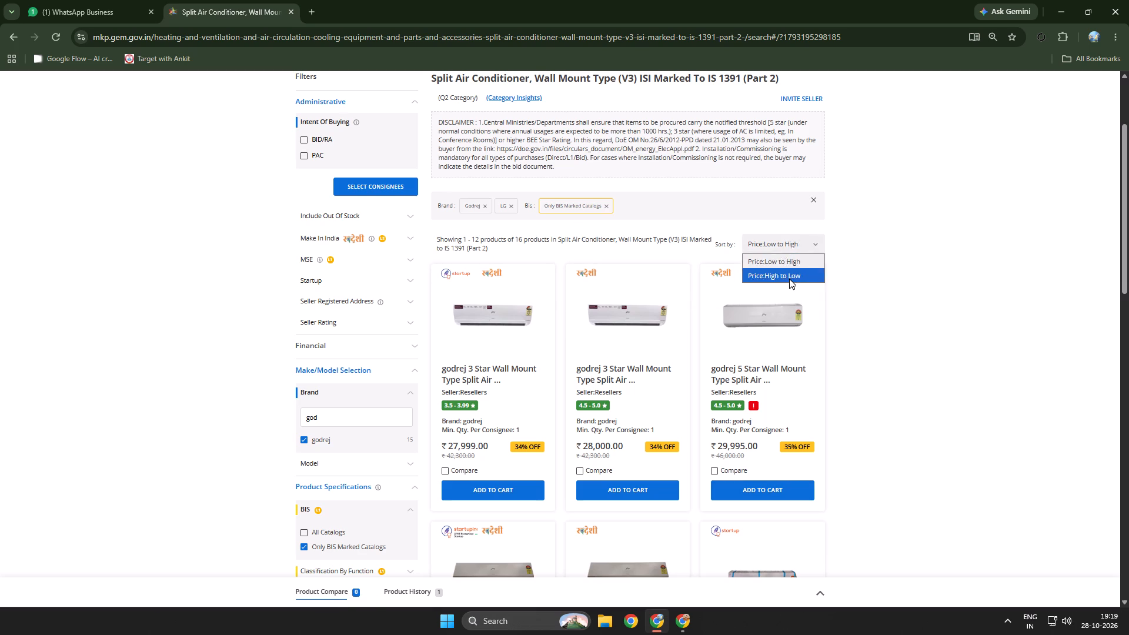
pyautogui.click(789, 279)
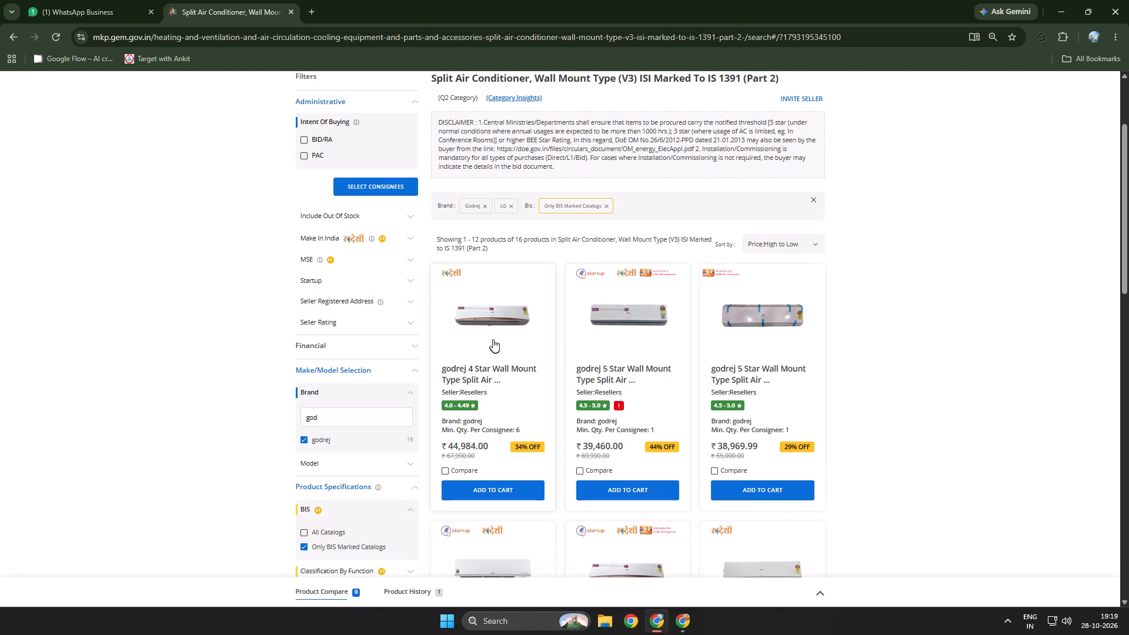
# Open the product page of the most expensive godrej 4 Star listing and check it against the search results.
pyautogui.keyDown('ctrl'); pyautogui.click(493, 337); pyautogui.keyUp('ctrl')
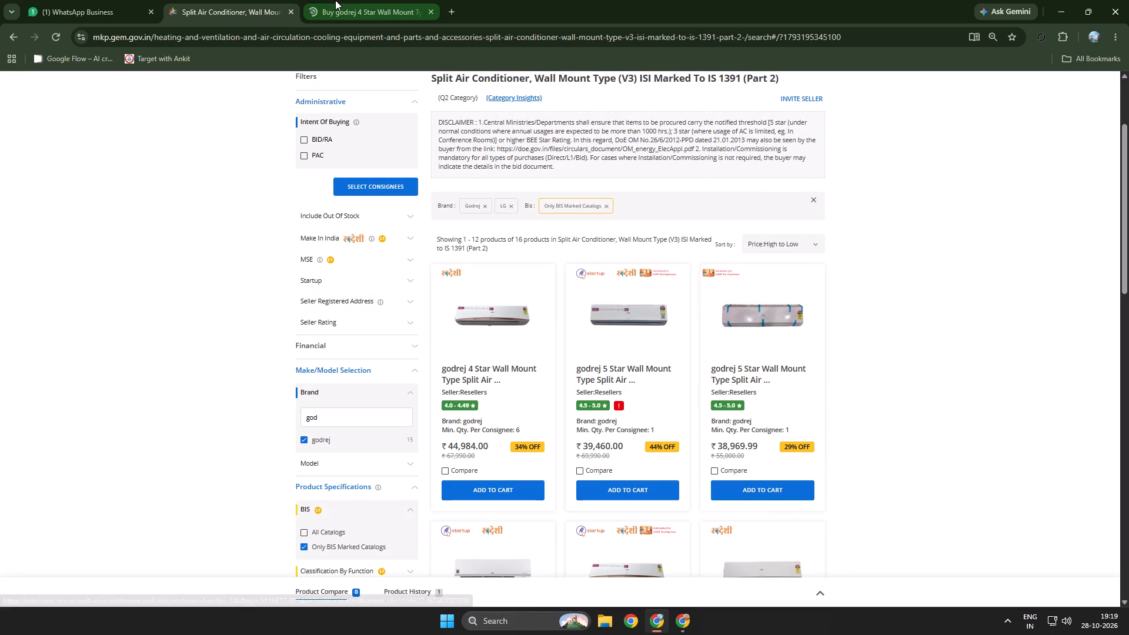
pyautogui.click(335, 0)
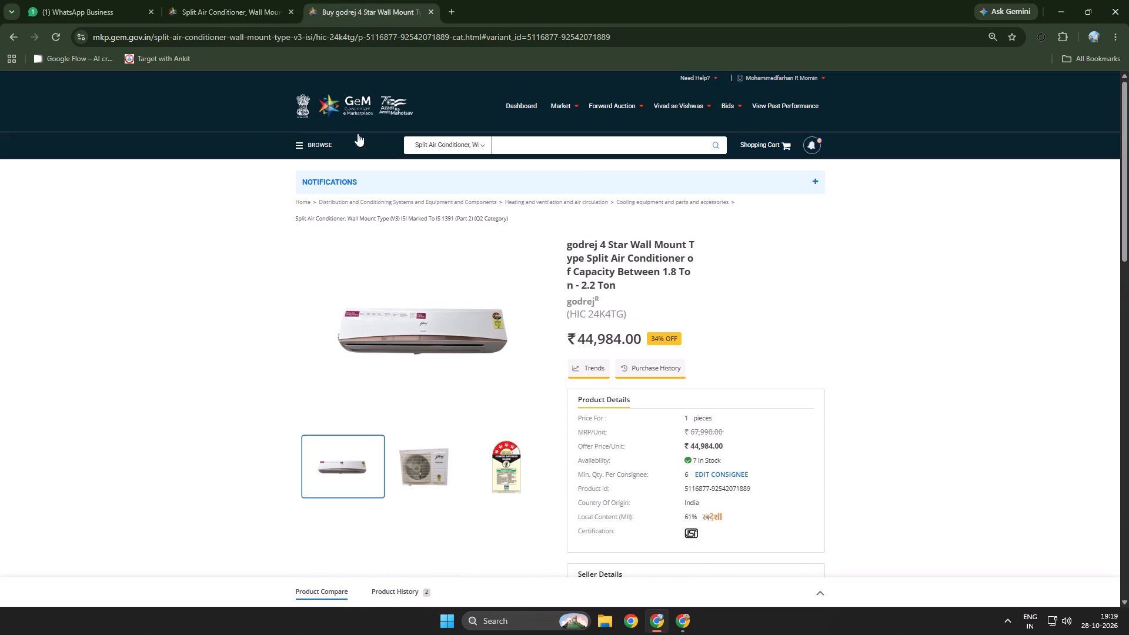
pyautogui.click(242, 0)
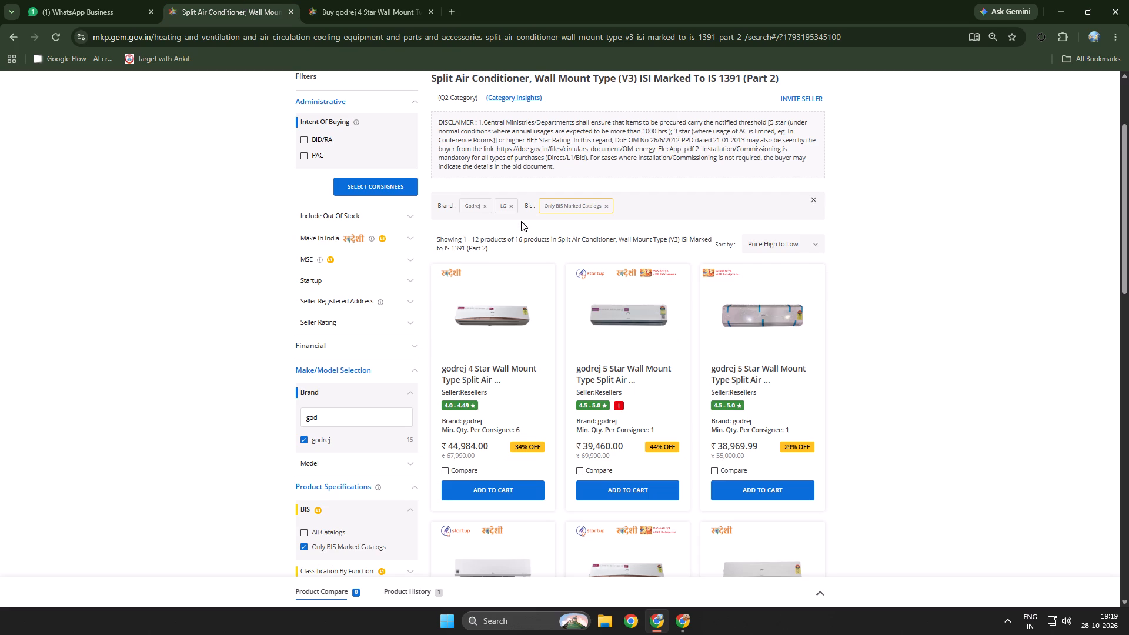
pyautogui.scroll(-6, 522, 222)
pyautogui.scroll(5, 475, 176)
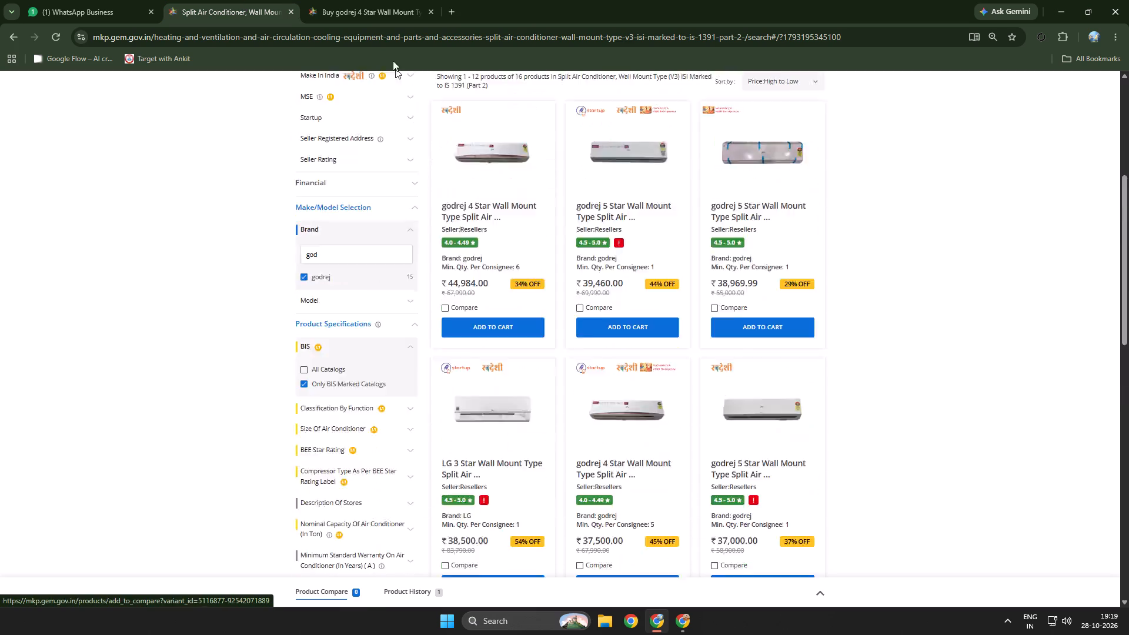
pyautogui.click(362, 0)
pyautogui.click(235, 0)
pyautogui.scroll(-4, 407, 294)
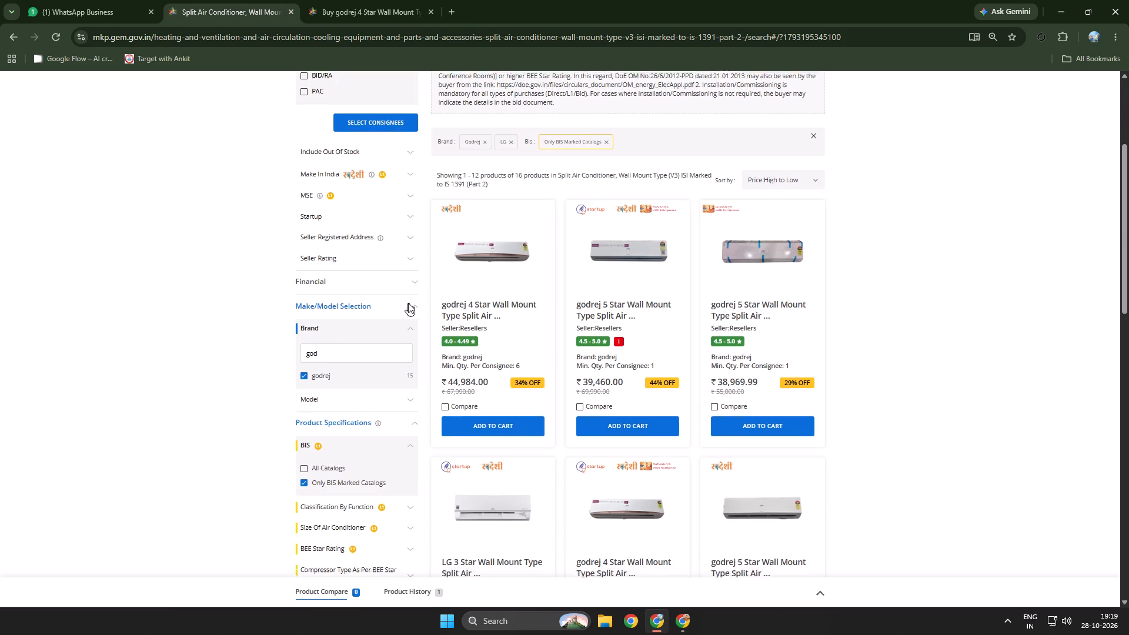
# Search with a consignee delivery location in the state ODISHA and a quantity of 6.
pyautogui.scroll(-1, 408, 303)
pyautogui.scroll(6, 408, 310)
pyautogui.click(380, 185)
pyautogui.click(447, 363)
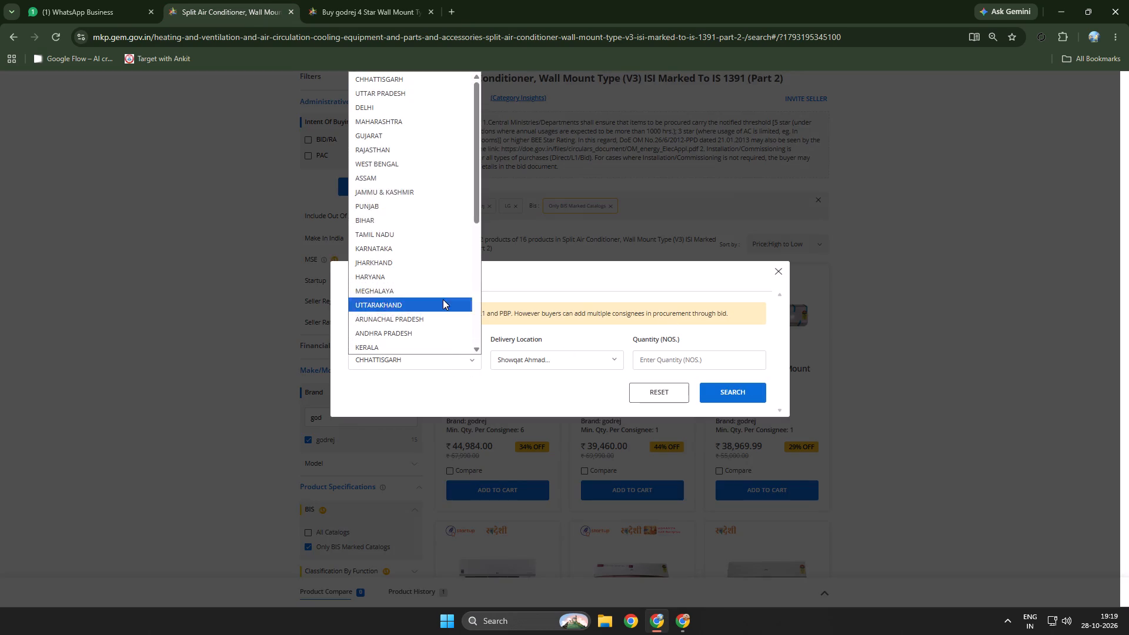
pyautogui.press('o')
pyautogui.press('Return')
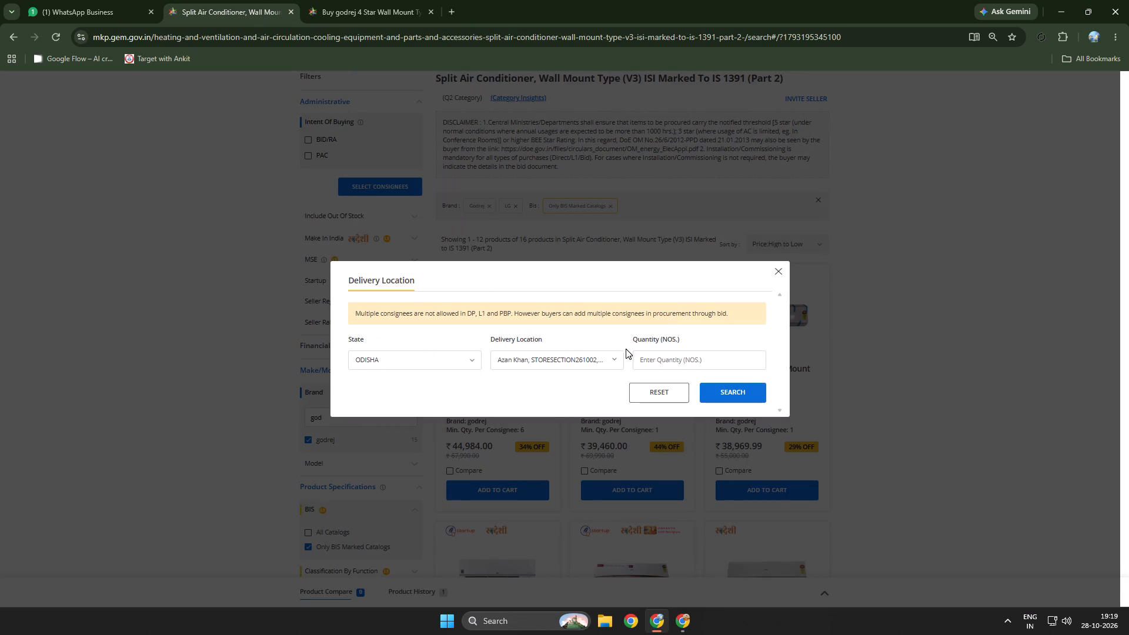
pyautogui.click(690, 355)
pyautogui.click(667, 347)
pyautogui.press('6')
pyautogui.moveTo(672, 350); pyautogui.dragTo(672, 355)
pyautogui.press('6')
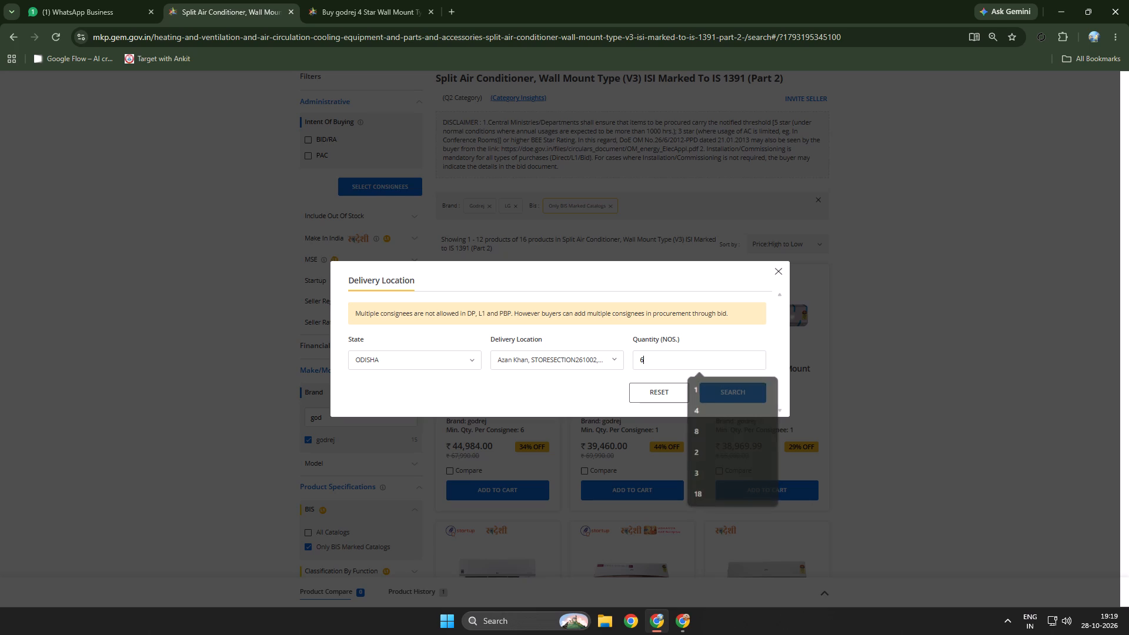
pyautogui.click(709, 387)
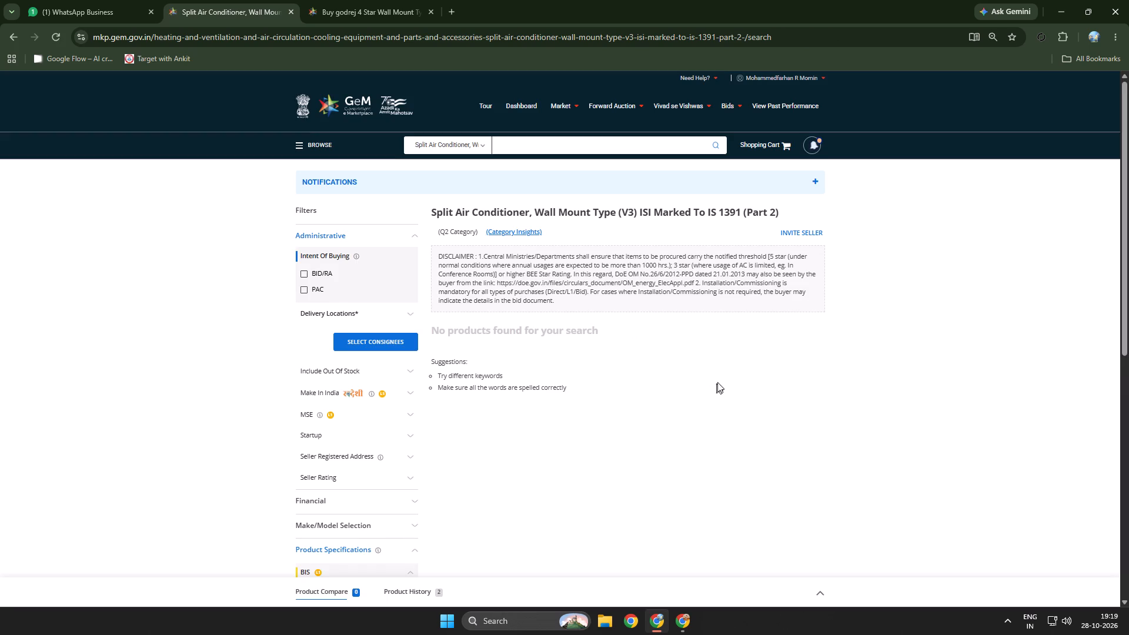
# Reload the godrej 4 Star product page to check its price and stock for the selected consignee.
pyautogui.scroll(-2, 763, 405)
pyautogui.scroll(1, 537, 380)
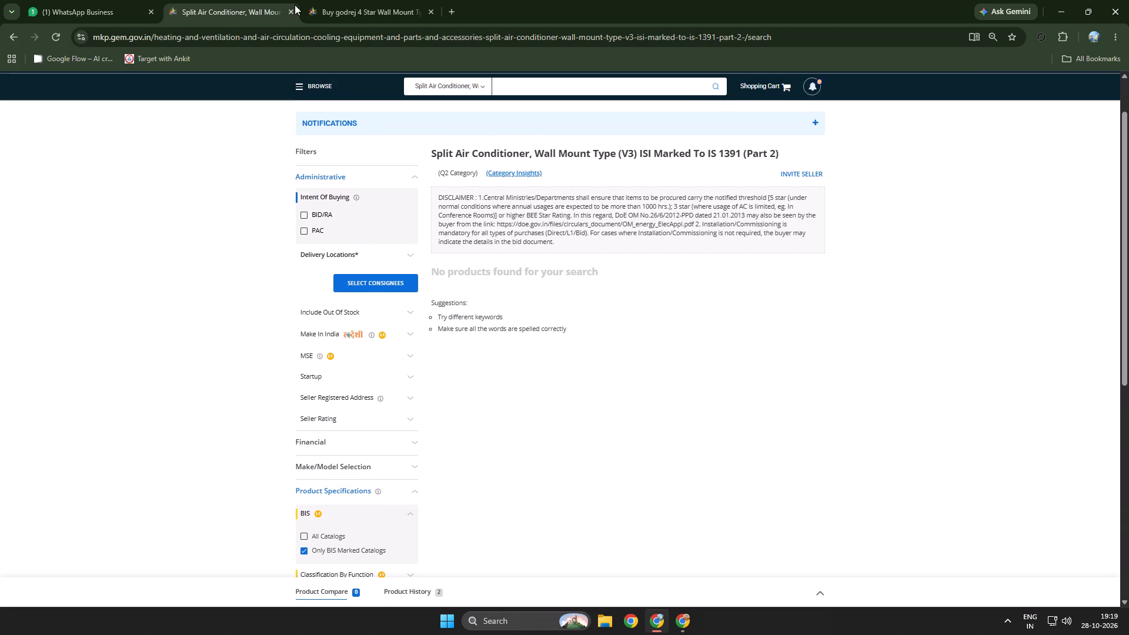
pyautogui.click(343, 0)
pyautogui.click(54, 39)
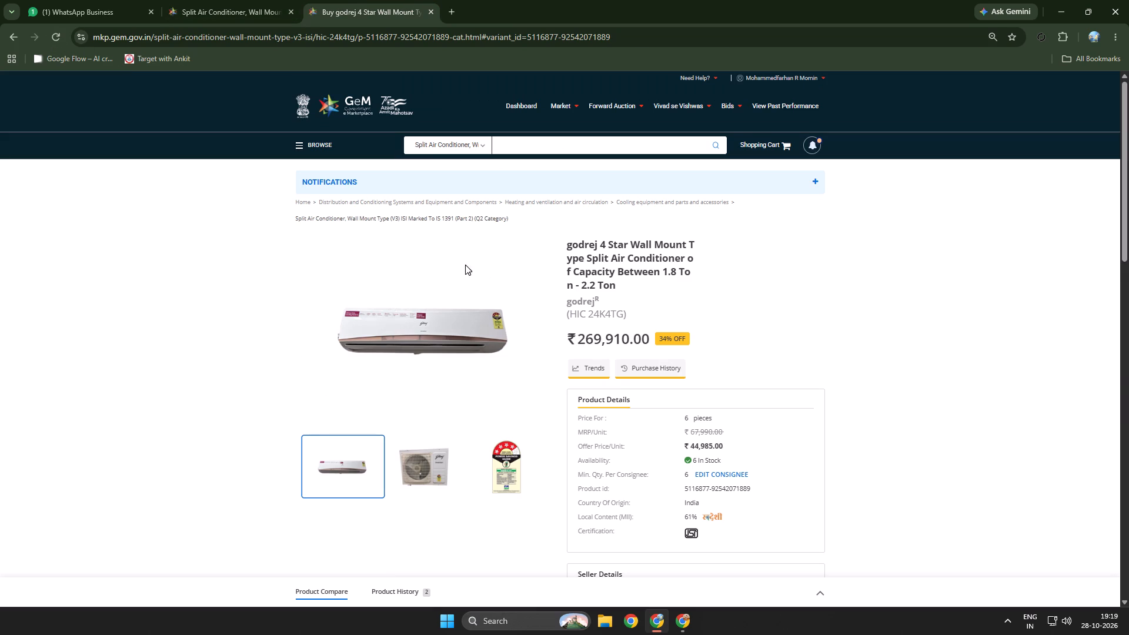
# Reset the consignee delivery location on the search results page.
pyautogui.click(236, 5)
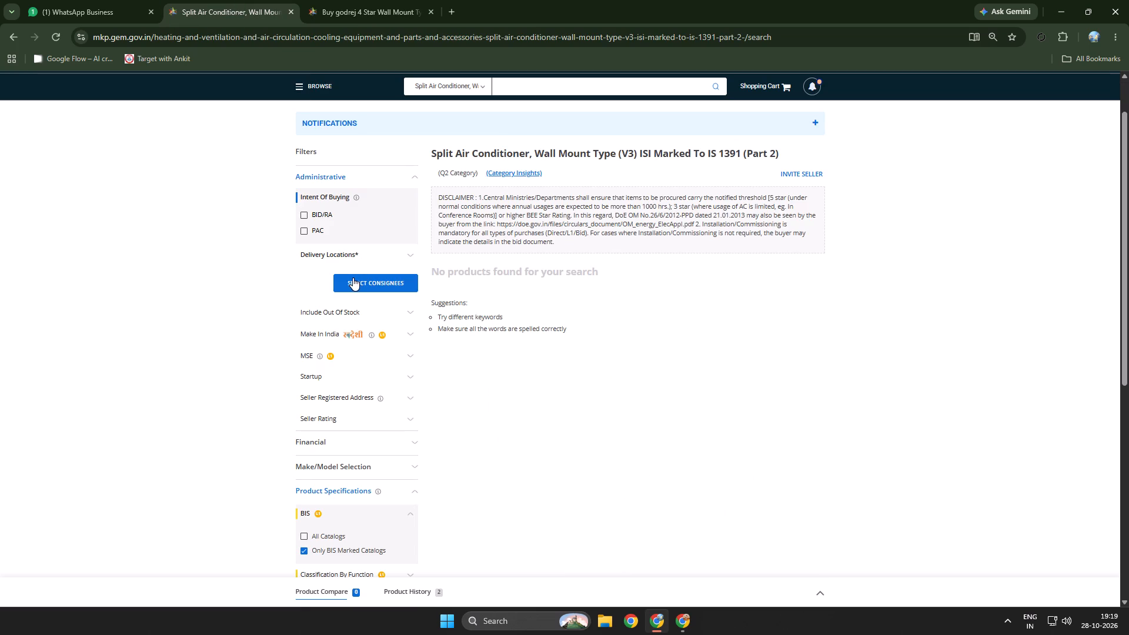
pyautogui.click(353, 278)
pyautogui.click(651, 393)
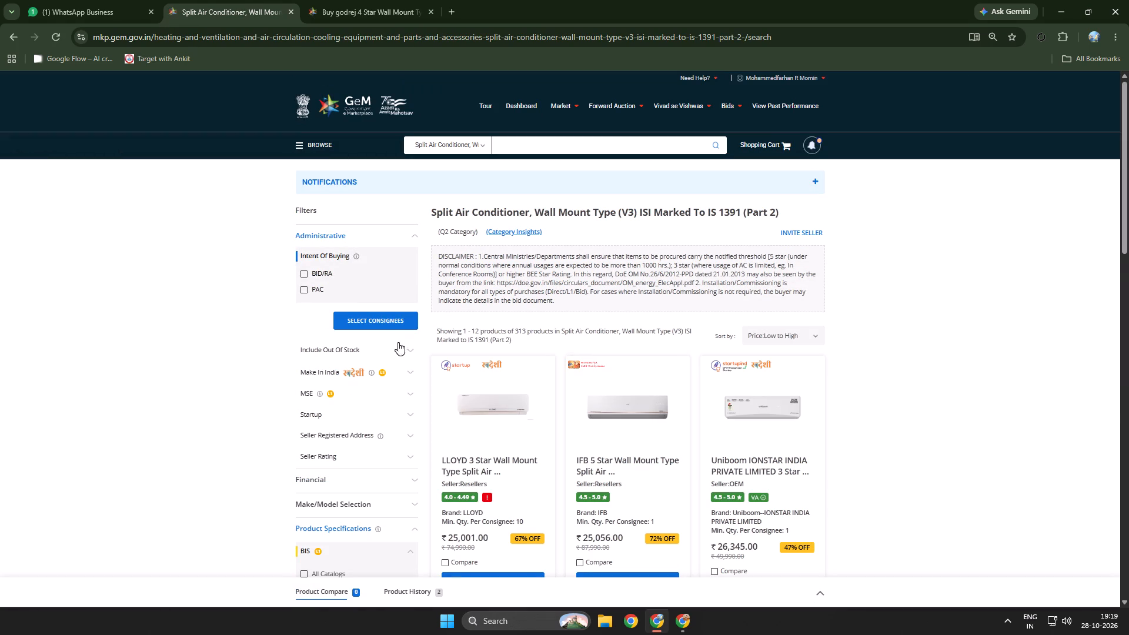
# Set the consignee state to ODISHA with quantity 6 and search the air conditioners again.
pyautogui.click(399, 331)
pyautogui.click(398, 321)
pyautogui.click(525, 360)
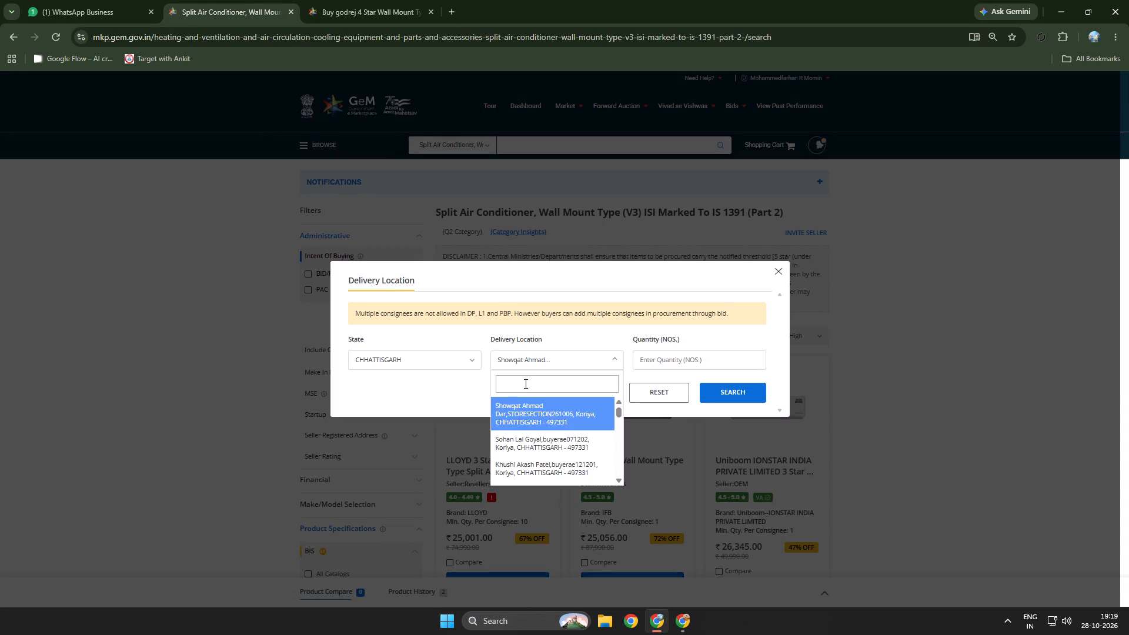
pyautogui.click(390, 356)
pyautogui.press('o')
pyautogui.press('Return')
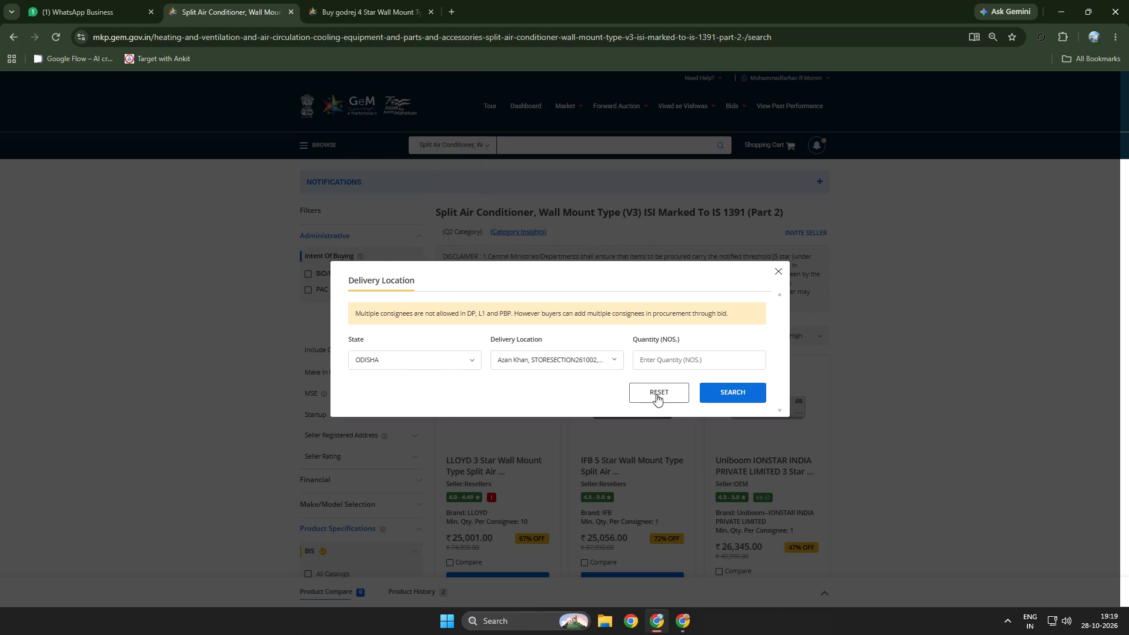
pyautogui.click(682, 362)
pyautogui.press('6')
pyautogui.click(749, 396)
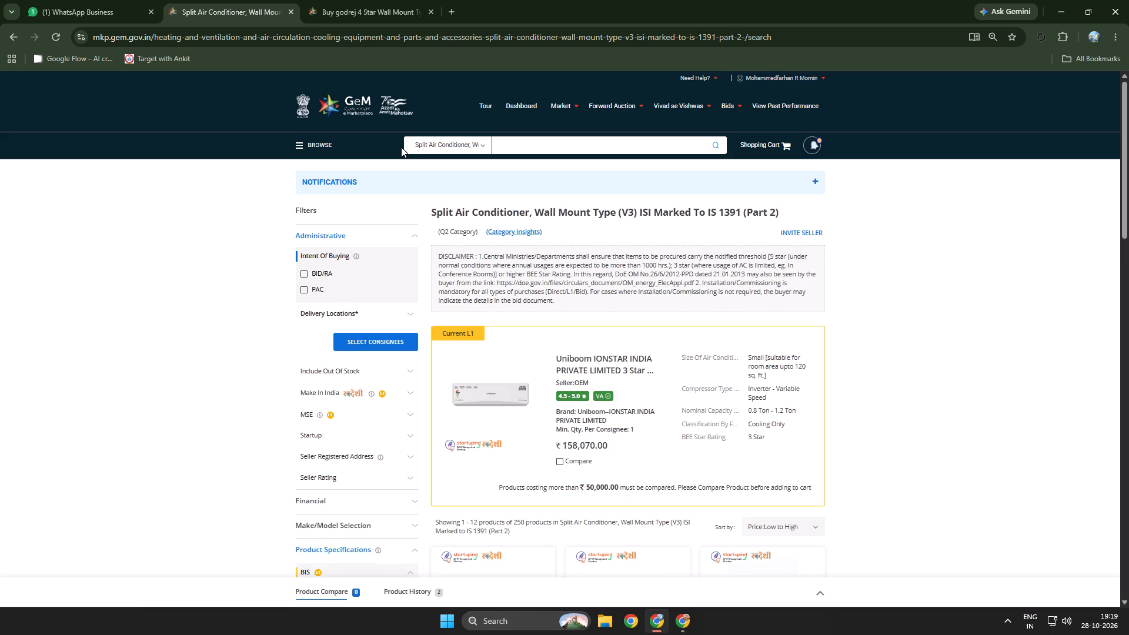
# Sort the results for the Odisha consignee by price from high to low.
pyautogui.scroll(-8, 505, 225)
pyautogui.scroll(2, 646, 230)
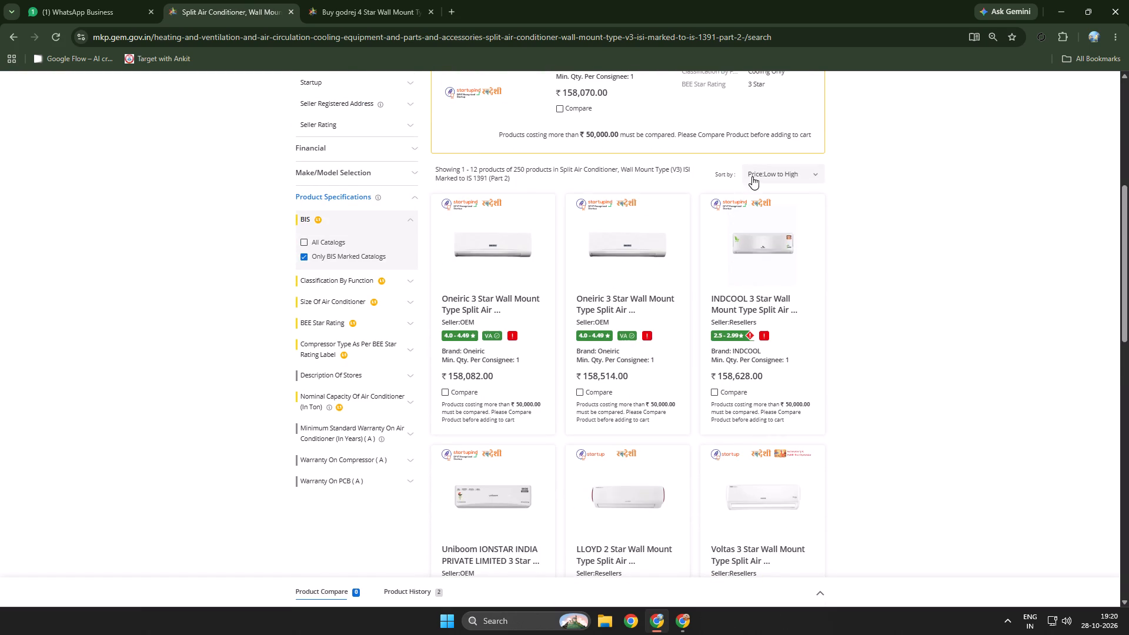
pyautogui.click(769, 173)
pyautogui.click(783, 203)
# Reload the godrej 4 Star product page to recheck its price, and return to the search results.
pyautogui.click(343, 0)
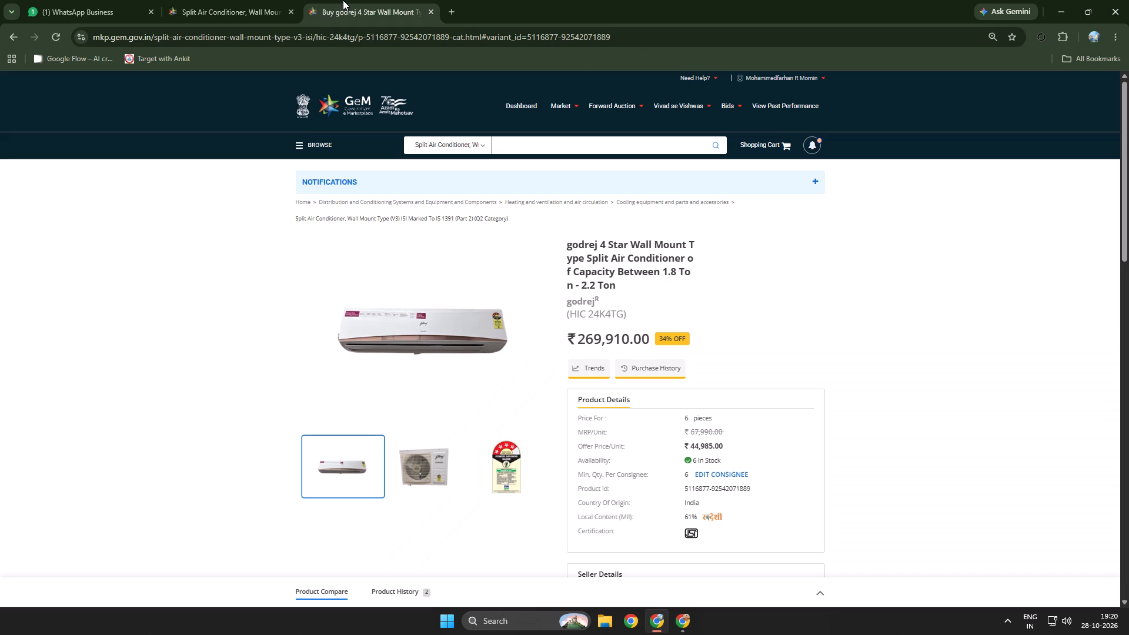
pyautogui.click(52, 37)
pyautogui.click(205, 0)
# Limit the results to the godrej brand in the Make/Model Selection filters.
pyautogui.scroll(-5, 505, 220)
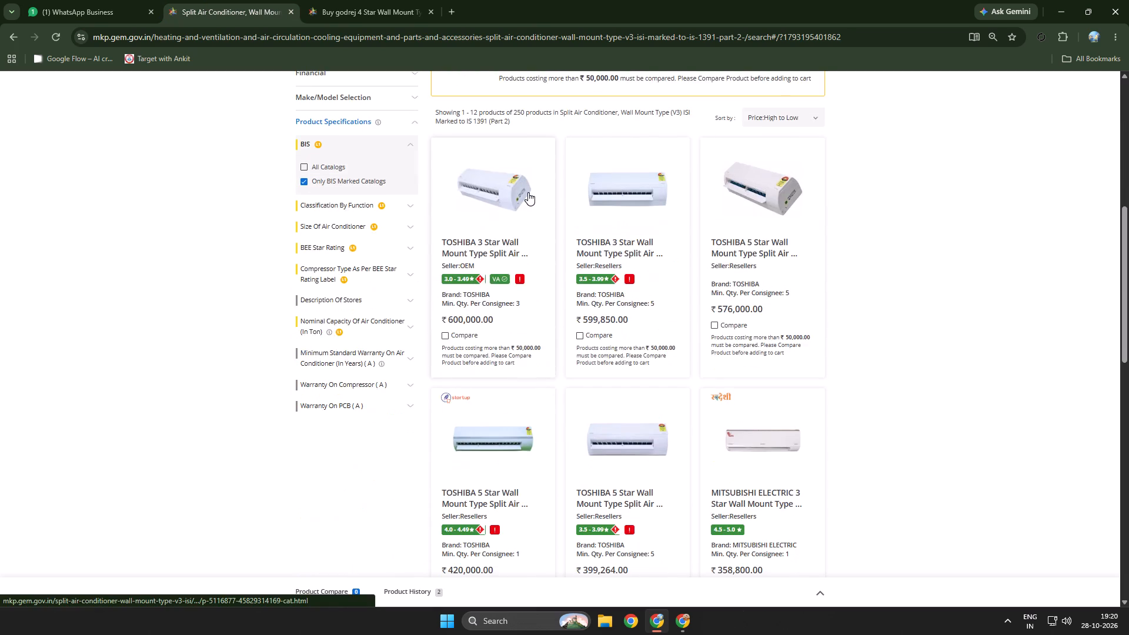
pyautogui.scroll(-5, 529, 192)
pyautogui.scroll(3, 460, 212)
pyautogui.scroll(3, 387, 232)
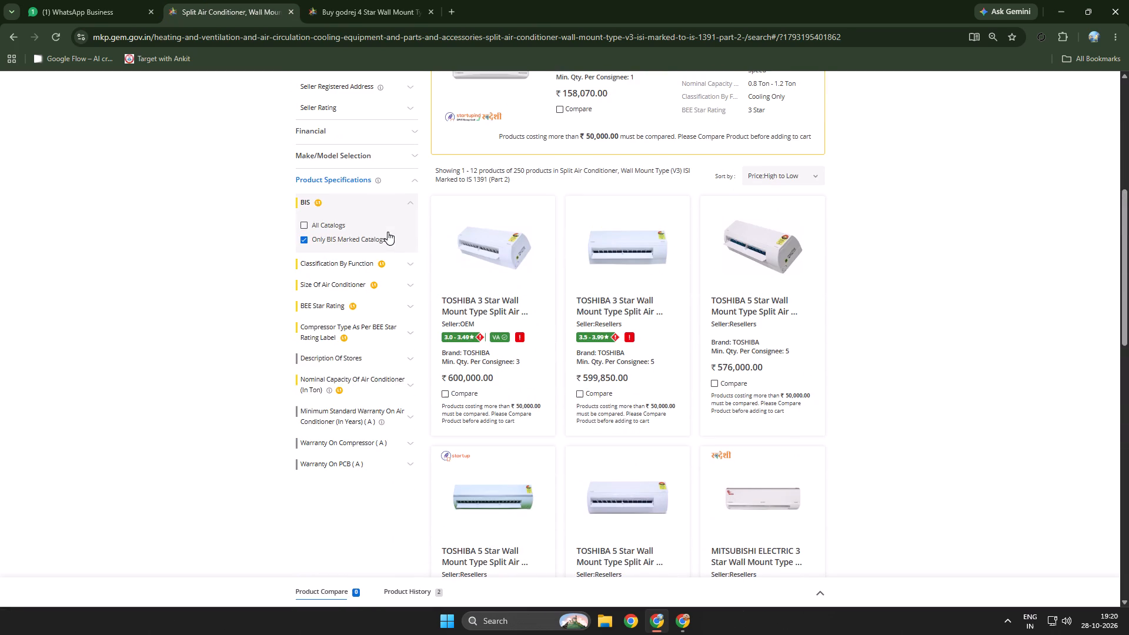
pyautogui.click(385, 159)
pyautogui.click(360, 196)
pyautogui.click(368, 176)
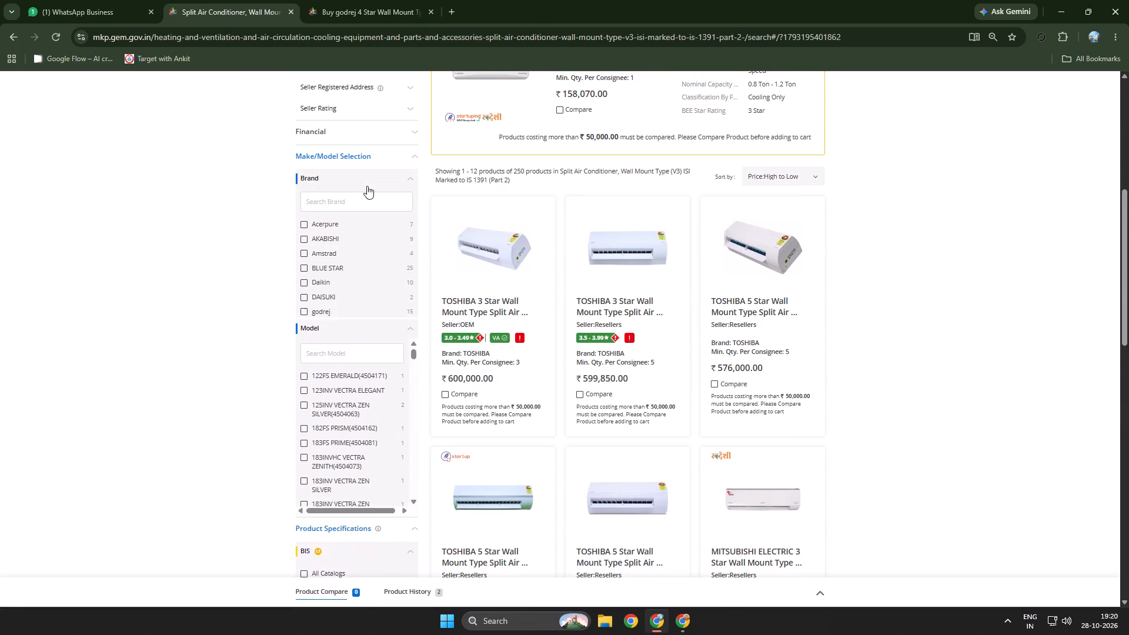
pyautogui.scroll(-1, 370, 241)
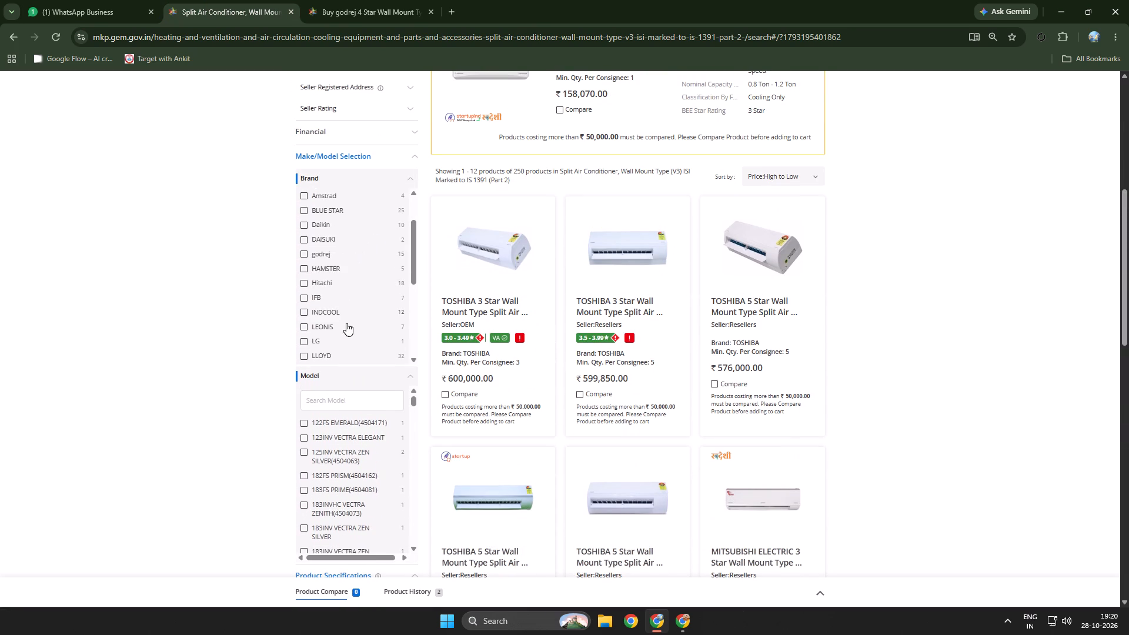
pyautogui.click(348, 250)
# Filter the godrej results to a nominal capacity of 1.8 Ton - 2.2 Ton.
pyautogui.click(375, 0)
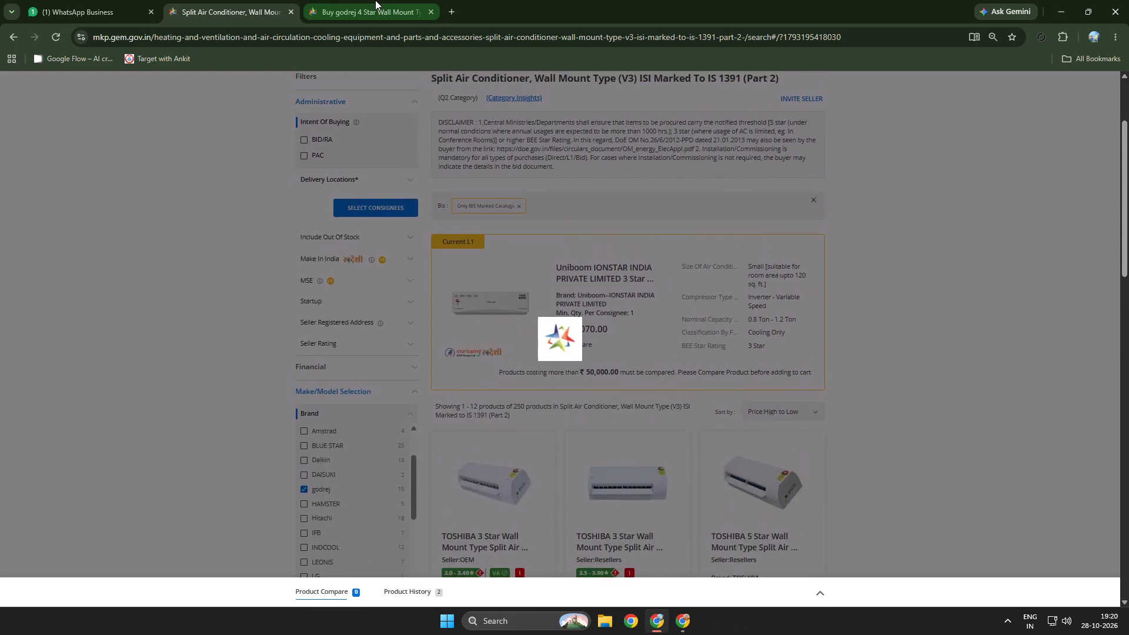
pyautogui.click(185, 0)
pyautogui.scroll(-5, 614, 319)
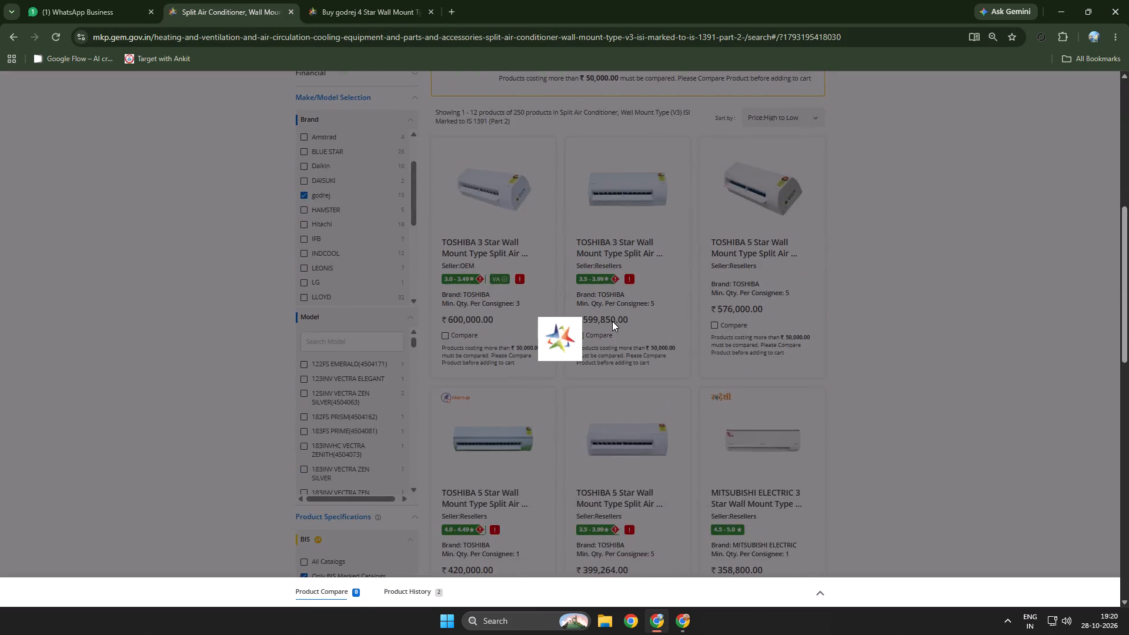
pyautogui.scroll(-11, 555, 329)
pyautogui.scroll(3, 385, 135)
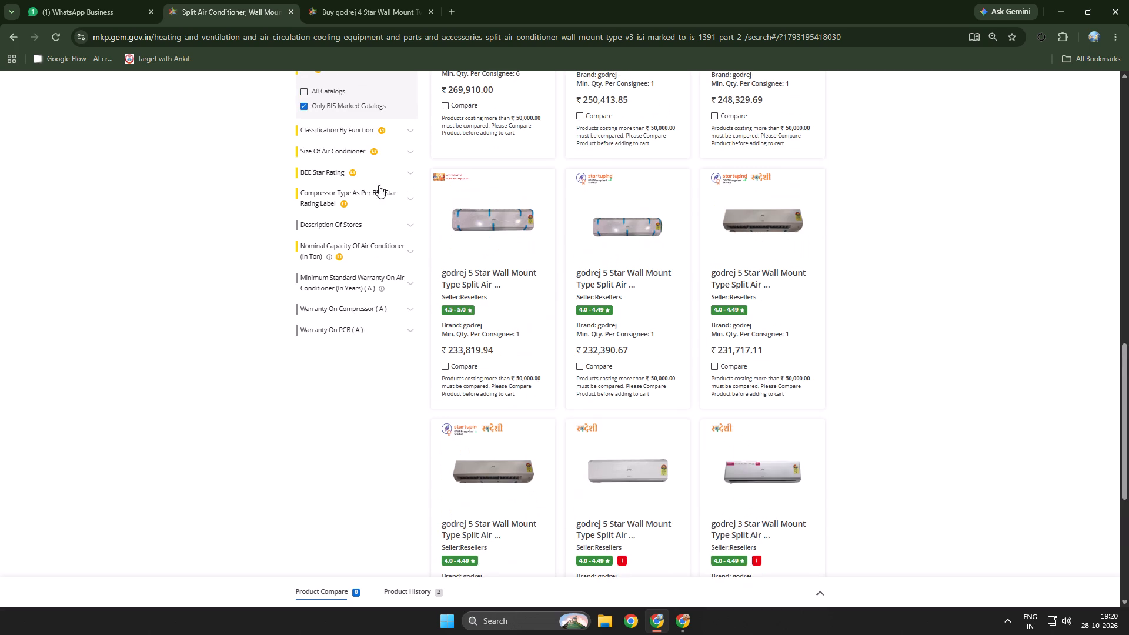
pyautogui.click(371, 260)
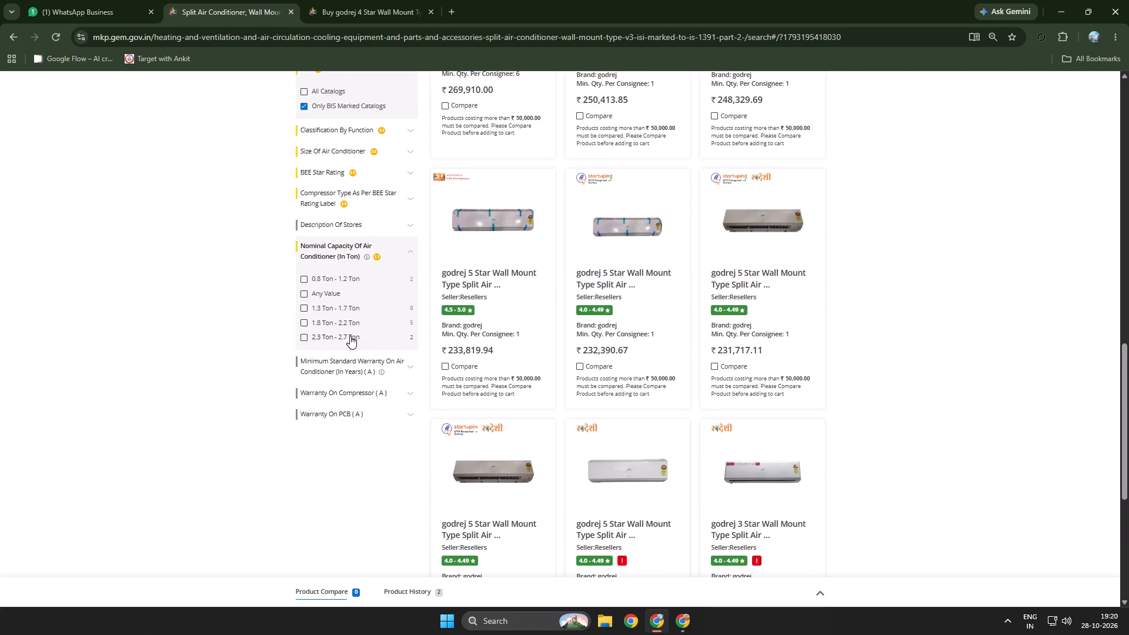
pyautogui.click(352, 322)
# Filter the results to a BEE star rating of 4 Star.
pyautogui.scroll(-12, 352, 322)
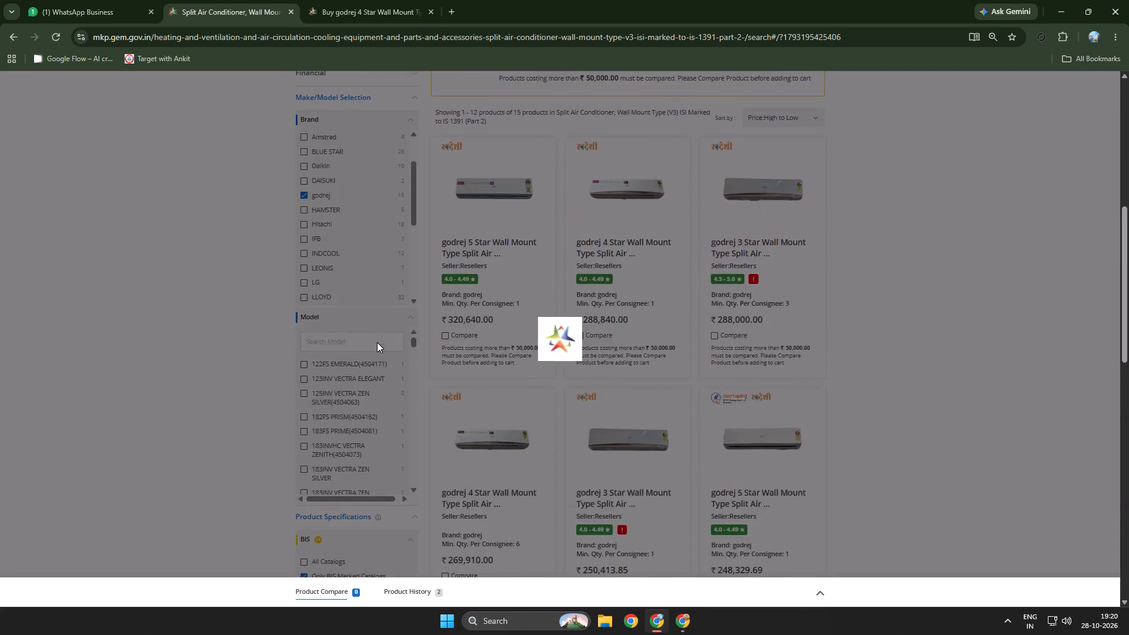
pyautogui.scroll(-6, 377, 342)
pyautogui.click(359, 254)
pyautogui.click(358, 235)
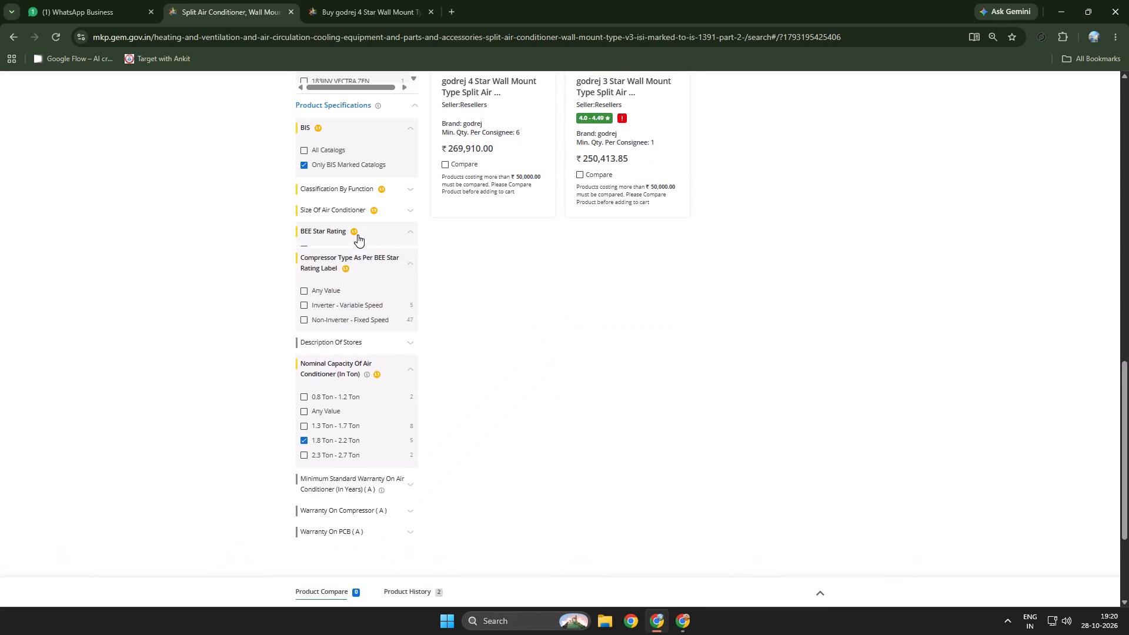
pyautogui.click(333, 309)
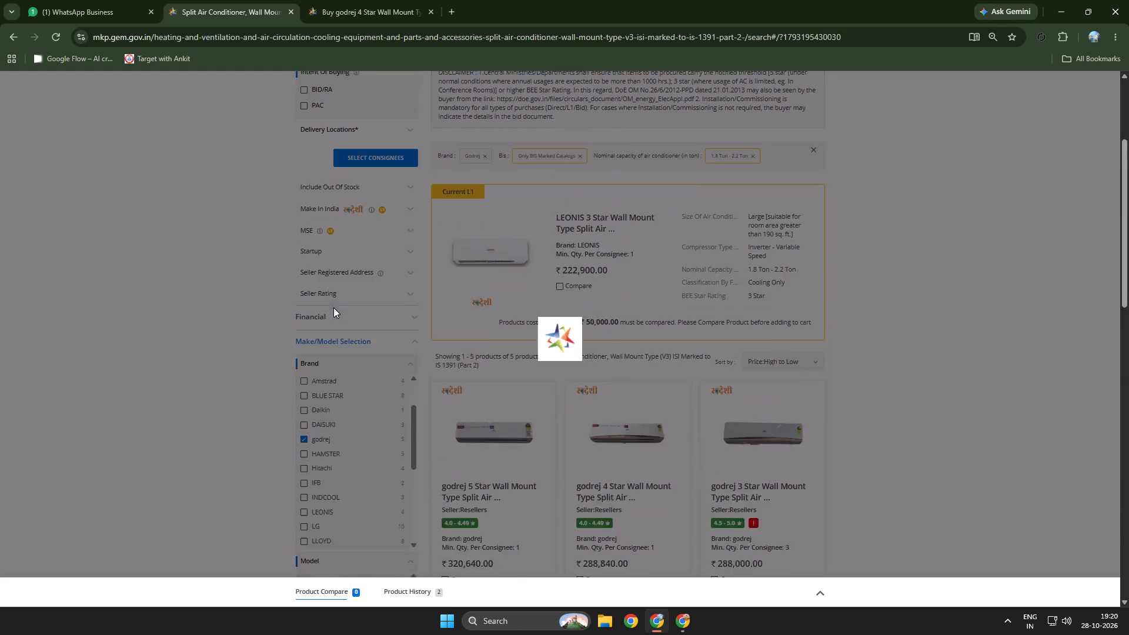
# Remove the Godrej brand from the applied filters, keeping the 4 Star and 1.8 Ton - 2.2 Ton filters.
pyautogui.scroll(-5, 593, 290)
pyautogui.scroll(4, 592, 299)
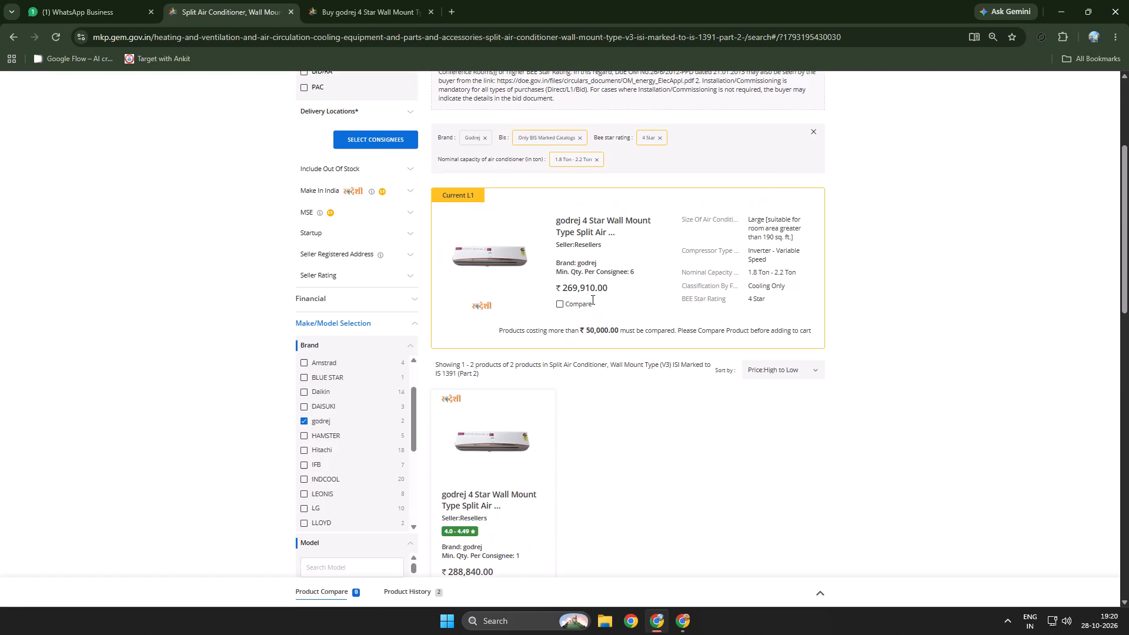
pyautogui.click(486, 146)
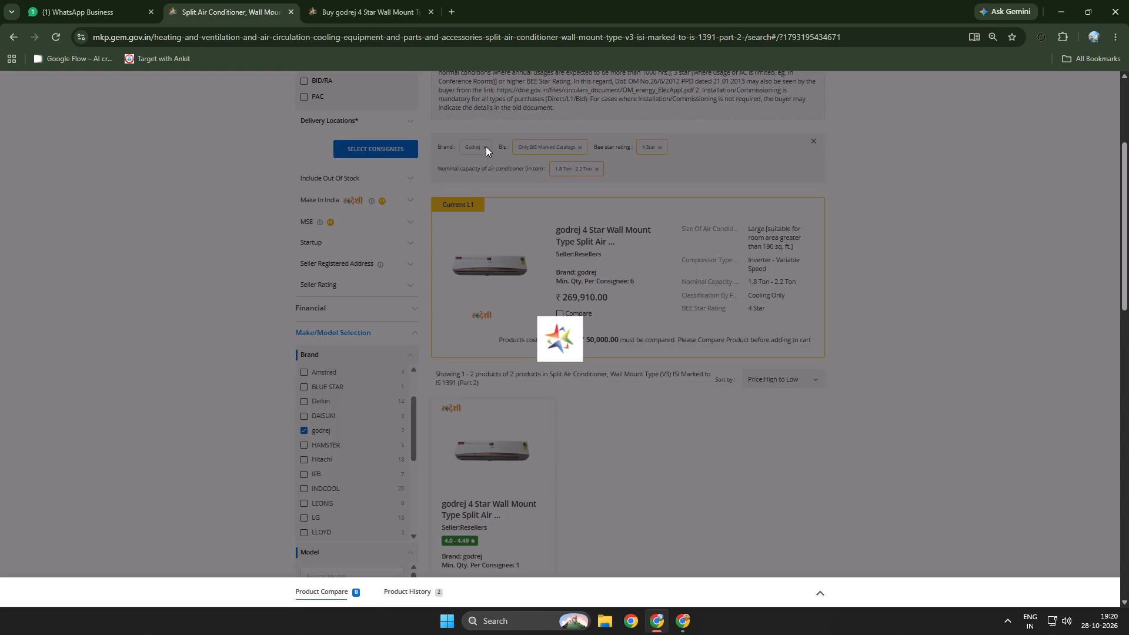
# Review the 4 Star, 1.8 Ton - 2.2 Ton listings across brands, check the BLUE STAR listing and return to the results.
pyautogui.scroll(-1, 500, 172)
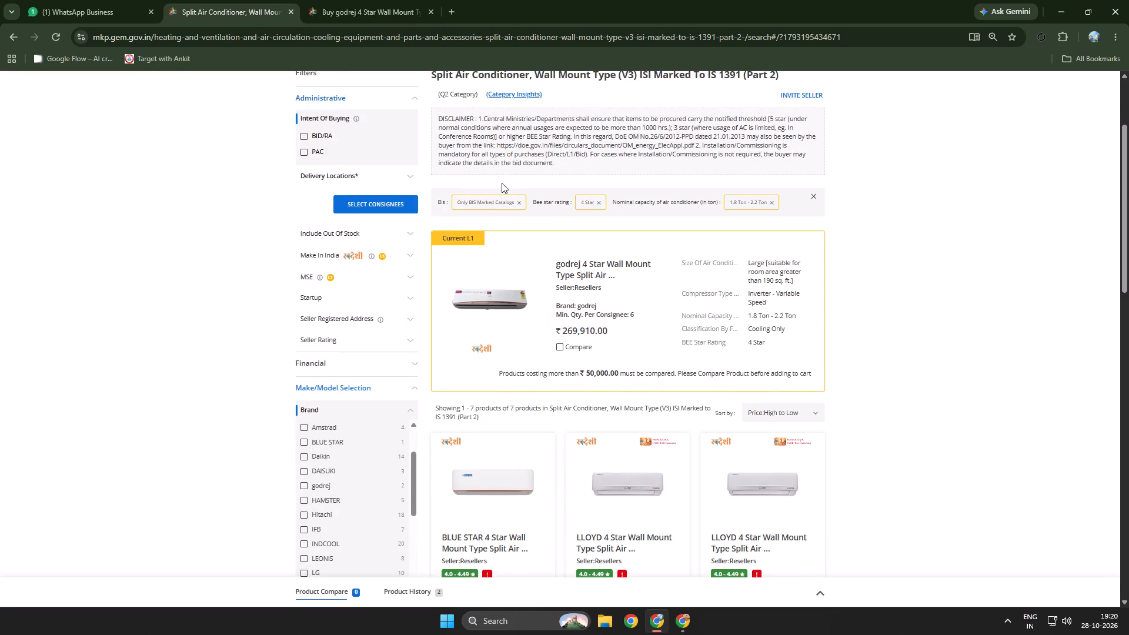
pyautogui.scroll(-3, 502, 183)
pyautogui.scroll(-5, 649, 314)
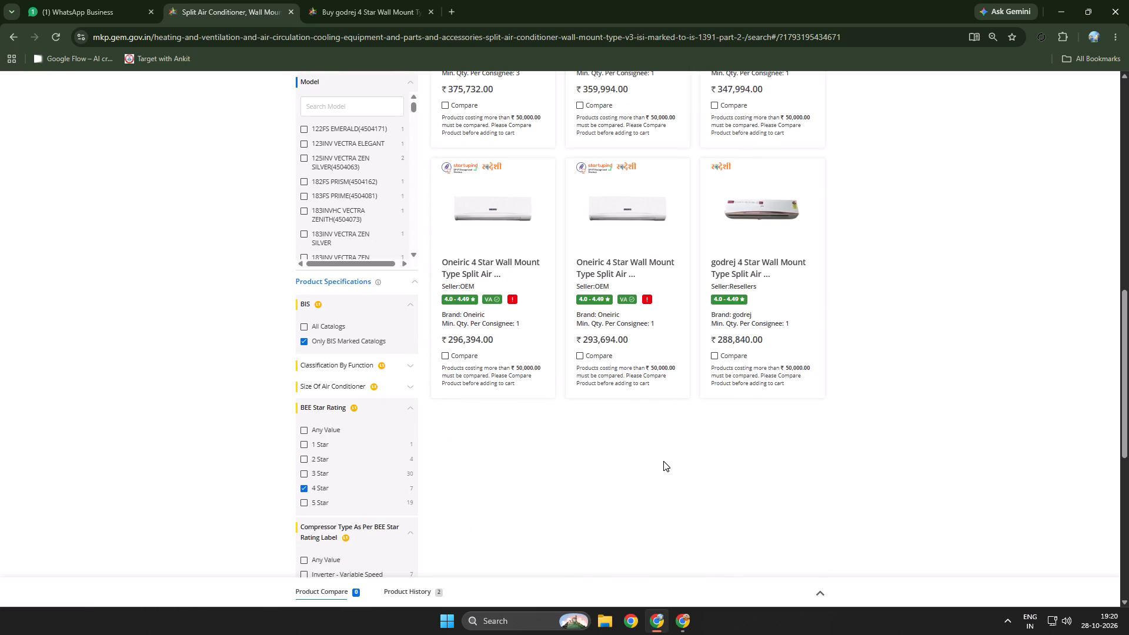
pyautogui.scroll(2, 662, 461)
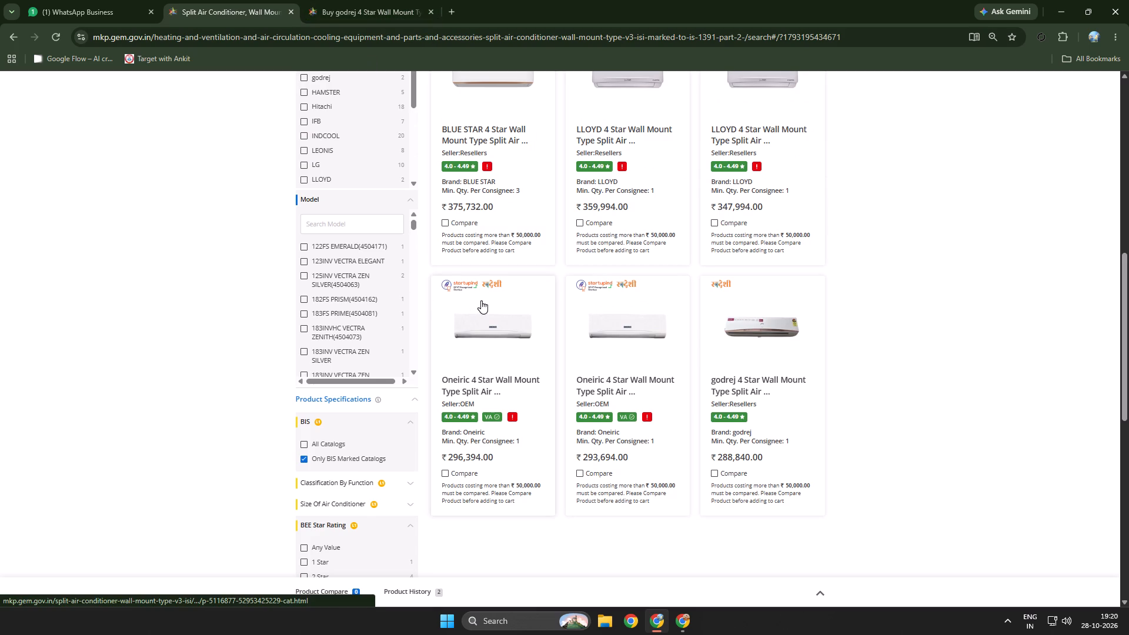
pyautogui.scroll(4, 517, 389)
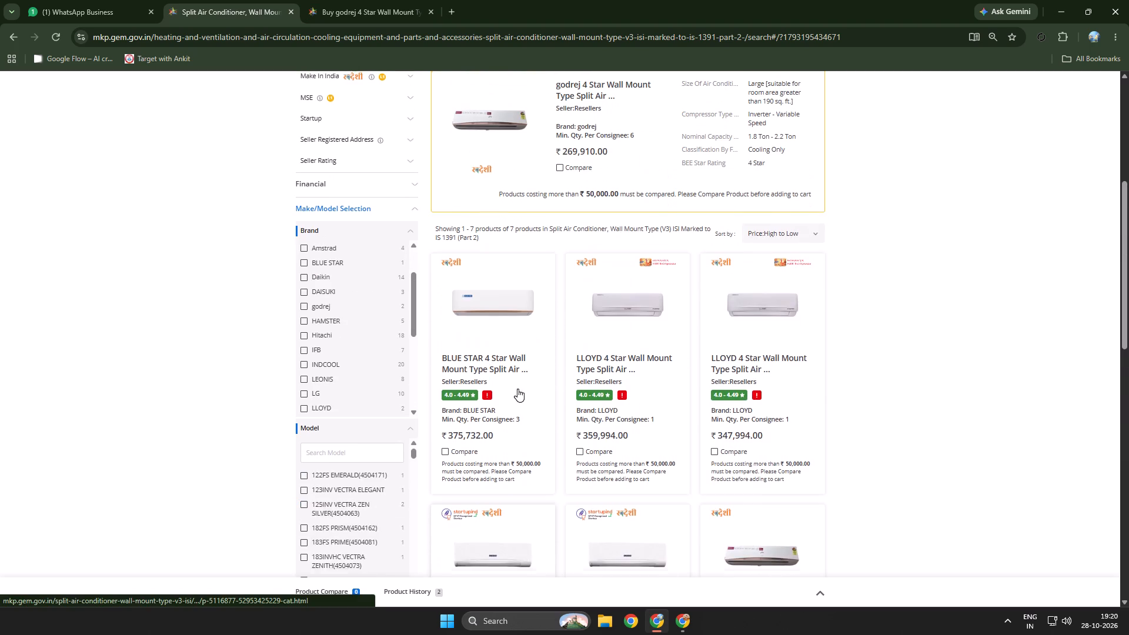
pyautogui.keyDown('ctrl'); pyautogui.click(499, 327); pyautogui.keyUp('ctrl')
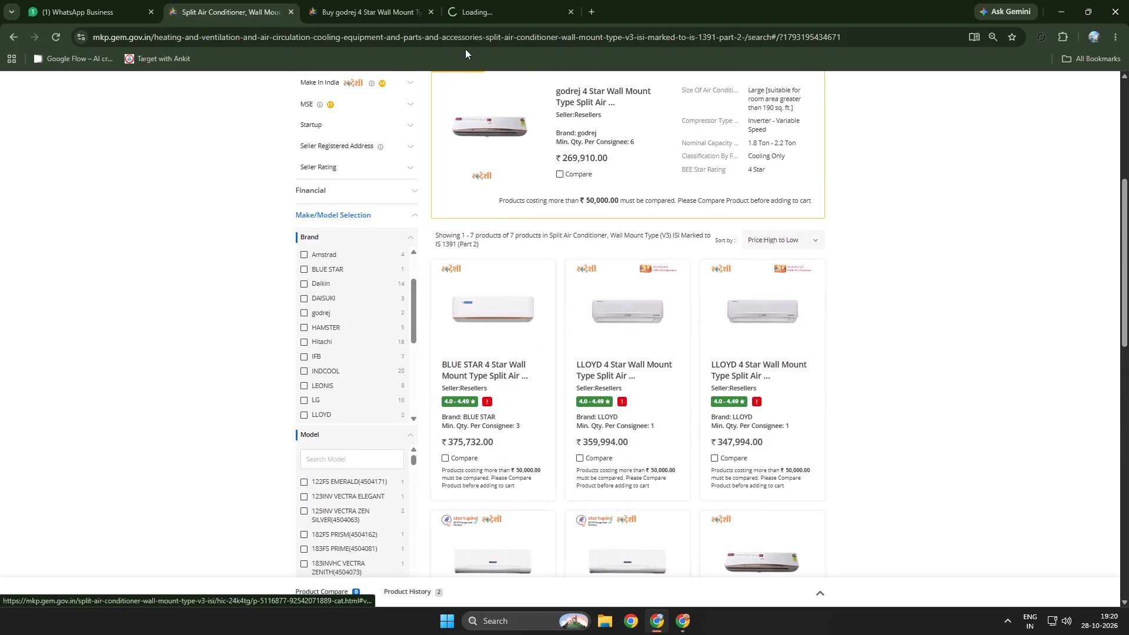
pyautogui.click(495, 0)
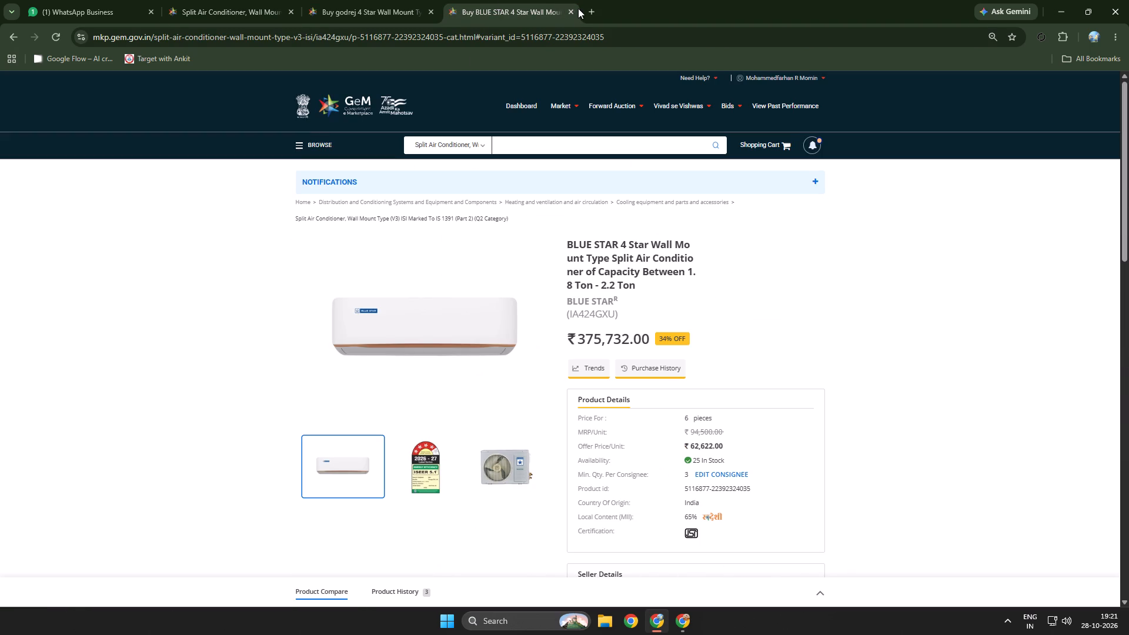
pyautogui.click(572, 9)
pyautogui.click(229, 0)
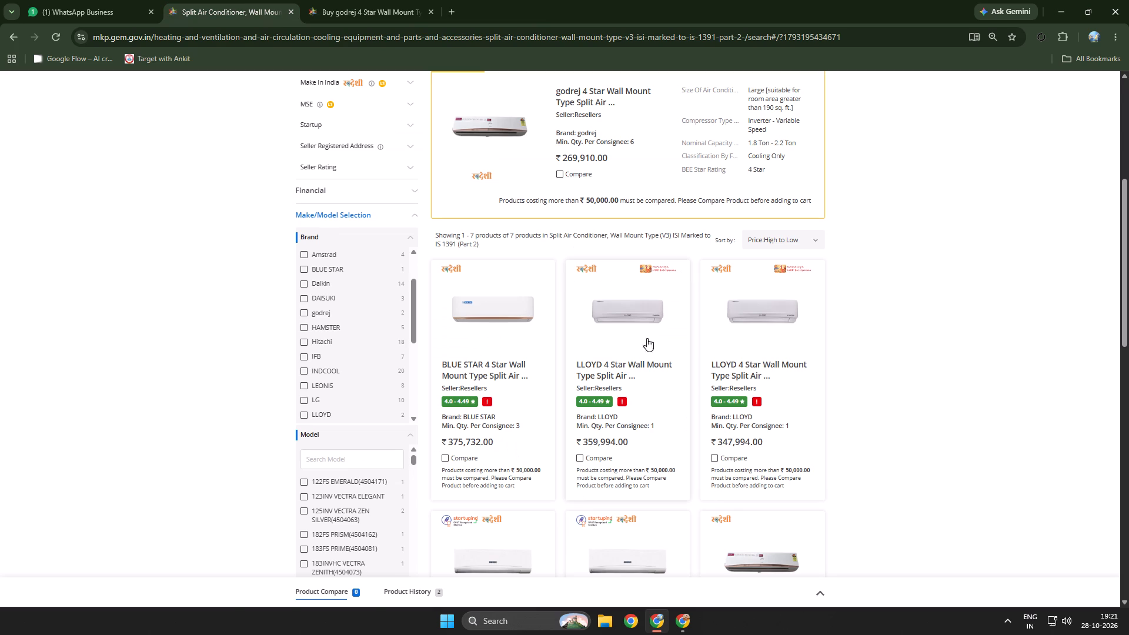
# Add the 1 Star BEE rating to the applied filters and review the resulting wall mount listings.
pyautogui.scroll(-6, 642, 347)
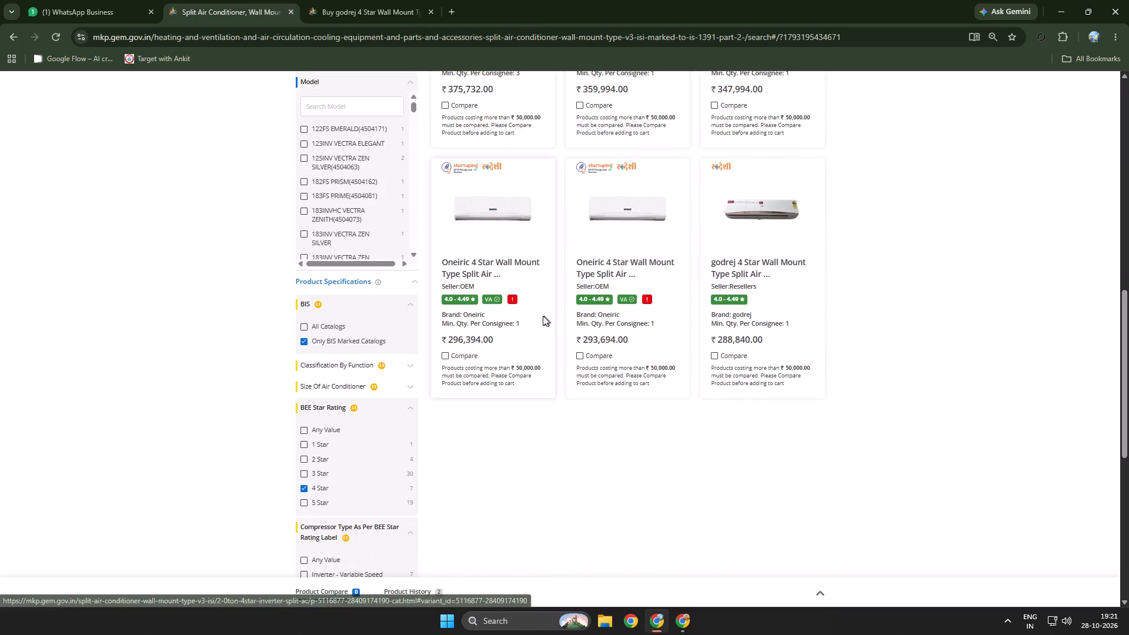
pyautogui.click(336, 444)
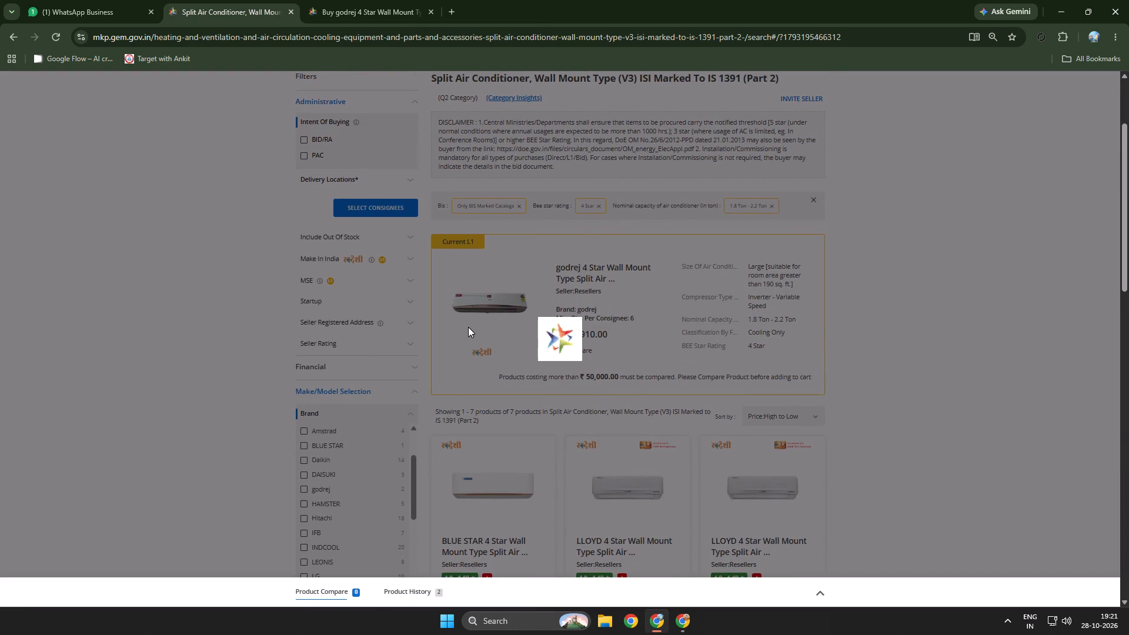
pyautogui.scroll(-6, 468, 327)
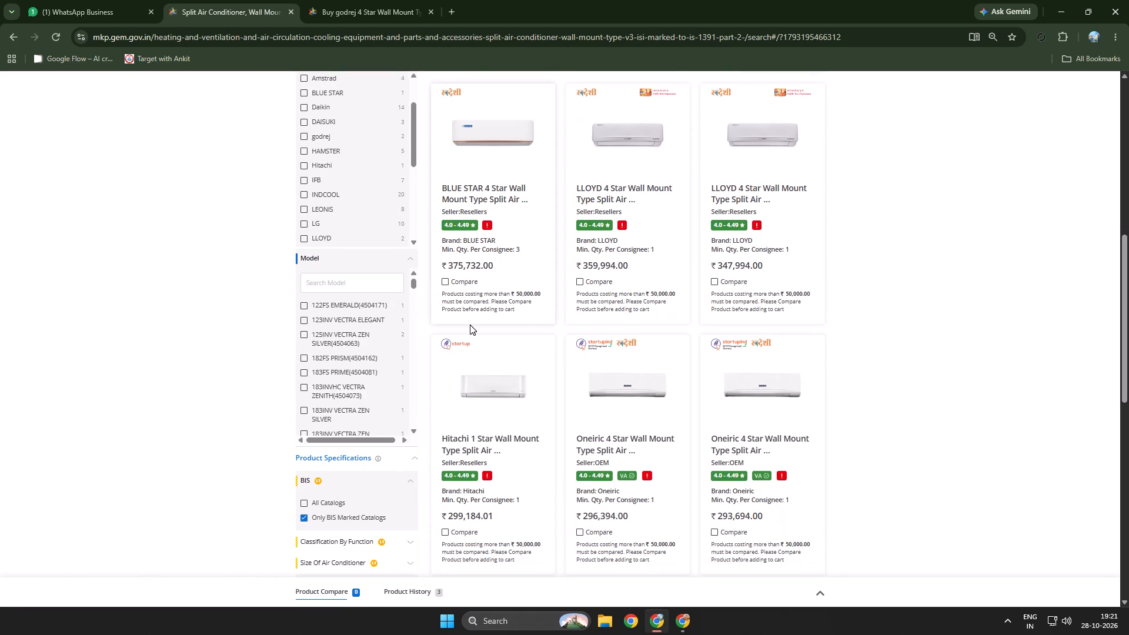
pyautogui.scroll(9, 588, 347)
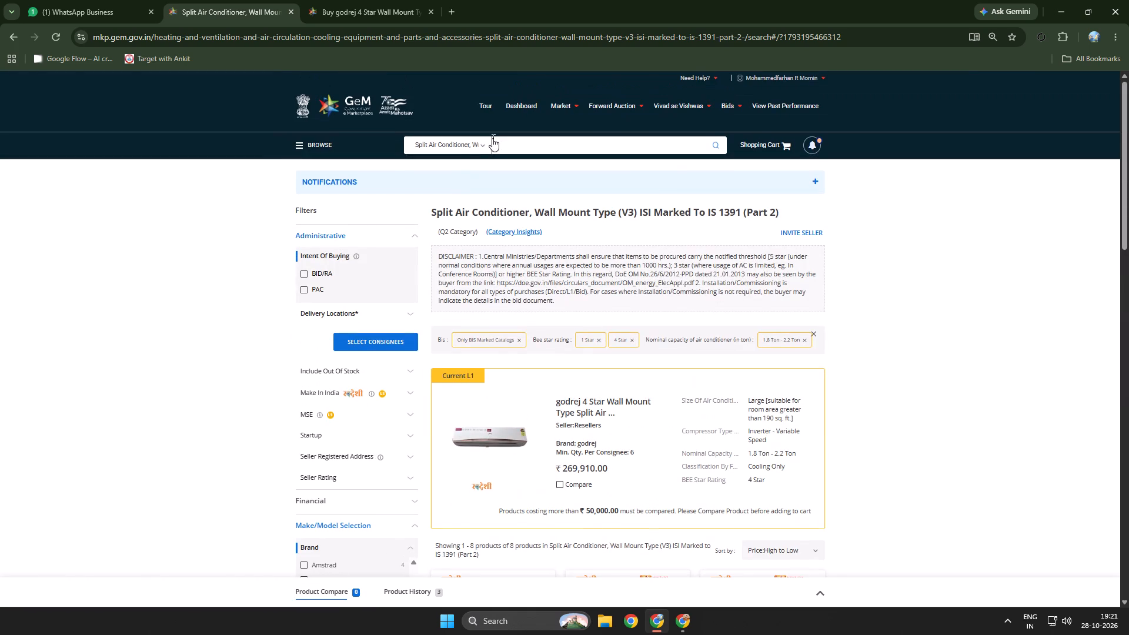
# Search all categories for "casette ac".
pyautogui.click(476, 146)
pyautogui.click(476, 155)
pyautogui.click(523, 145)
pyautogui.write('caste')
pyautogui.press('BackSpace')
pyautogui.press('BackSpace')
pyautogui.write('ett')
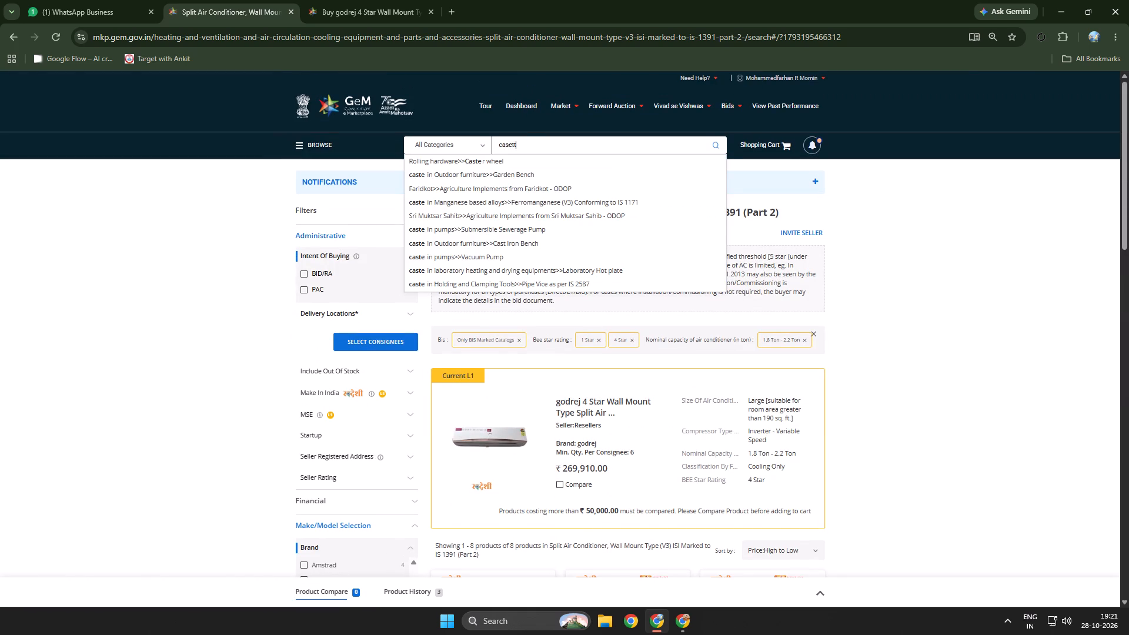
pyautogui.write('e ac')
pyautogui.press('Return')
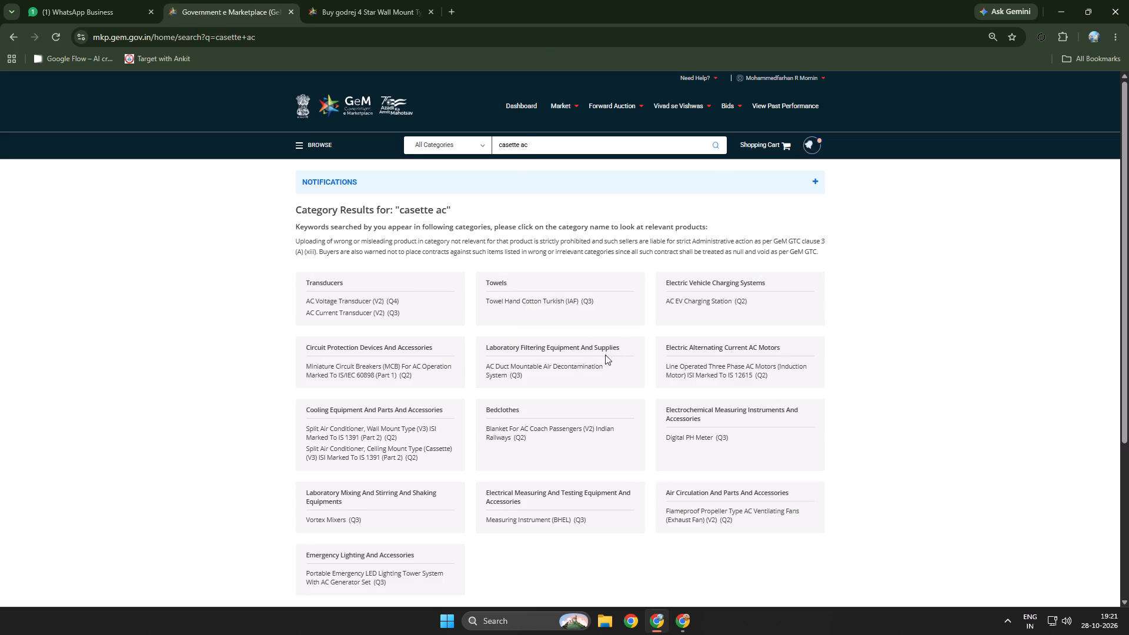
# Open the Split Air Conditioner, Ceiling Mount Type (Cassette) category, and close the godrej listing and category search pages.
pyautogui.keyDown('ctrl'); pyautogui.click(392, 457); pyautogui.keyUp('ctrl')
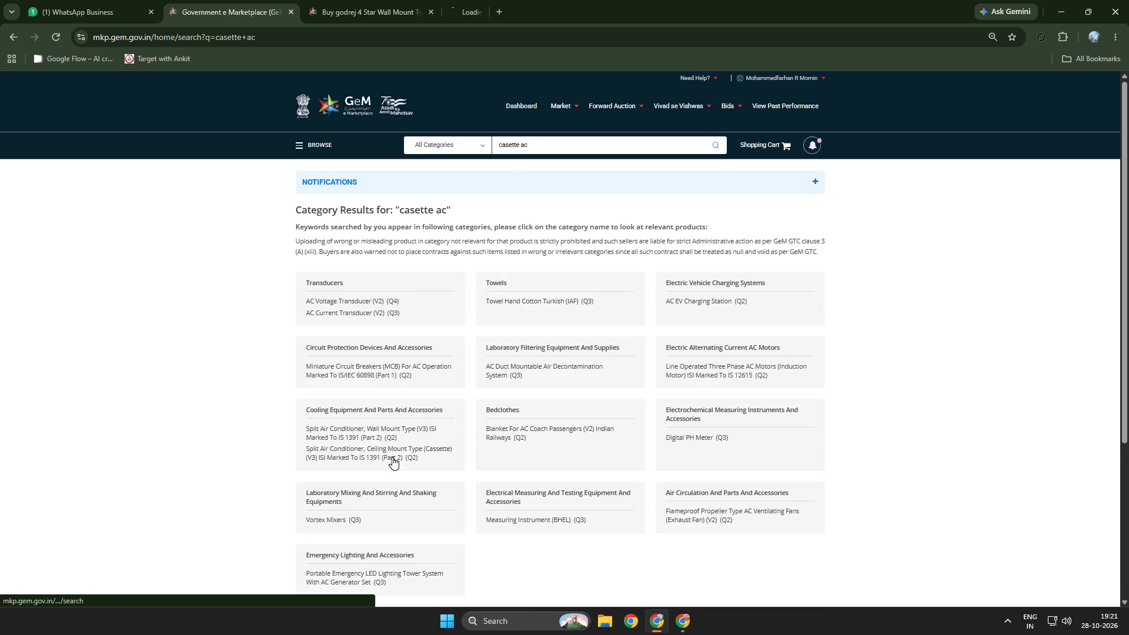
pyautogui.click(368, 0)
pyautogui.click(431, 12)
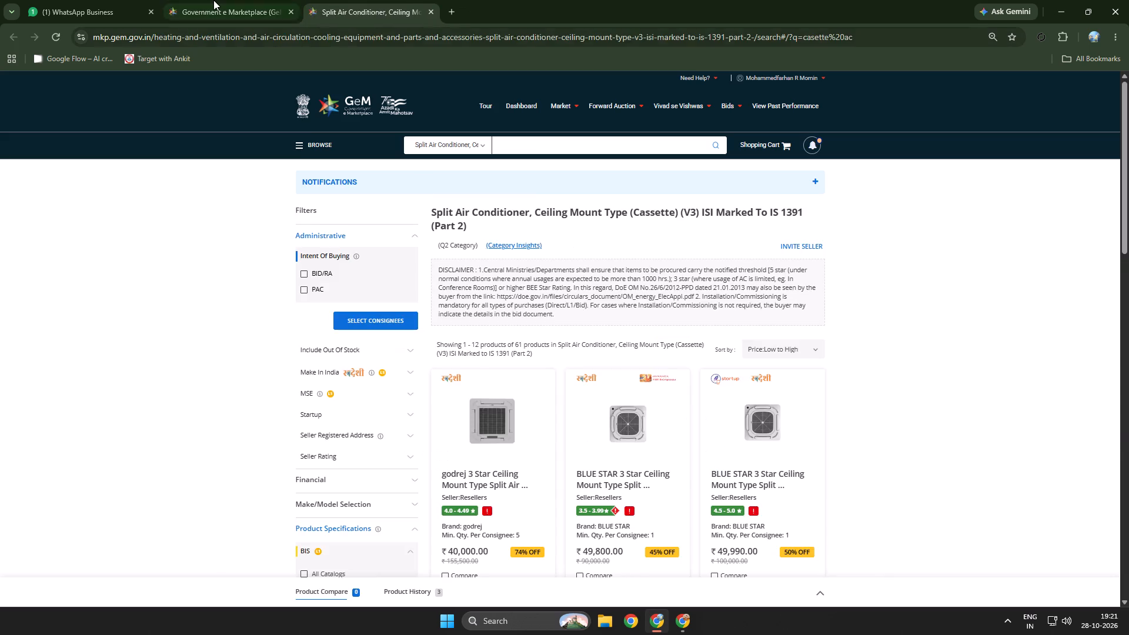
pyautogui.click(216, 0)
pyautogui.click(290, 12)
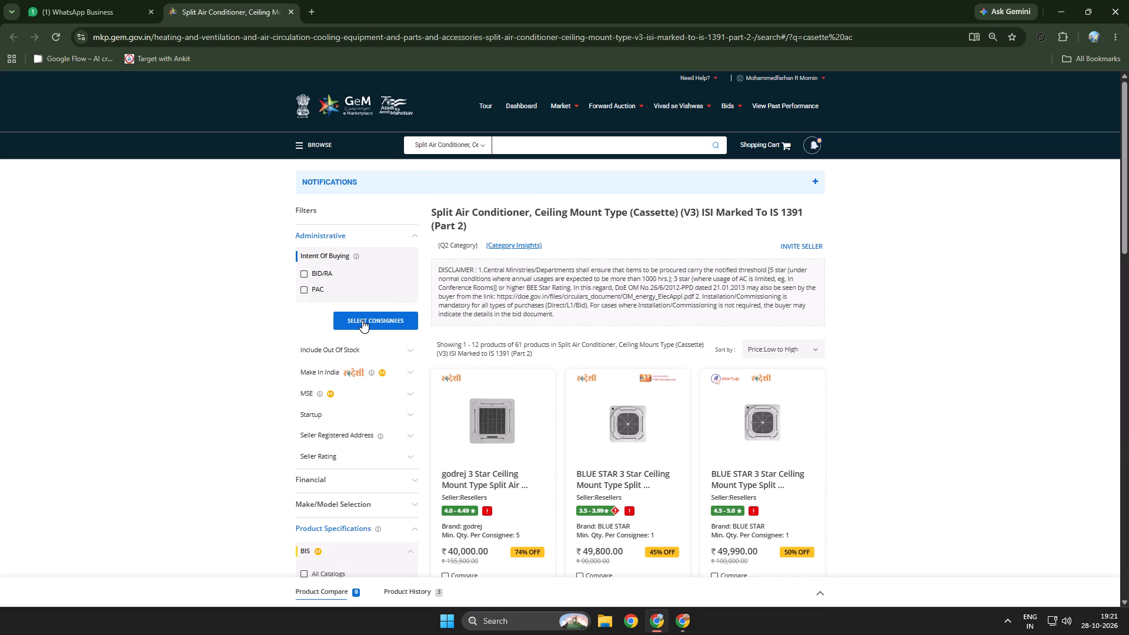
# Set the consignee state to ODISHA with a quantity of 6 and search the cassette air conditioners.
pyautogui.click(362, 320)
pyautogui.click(417, 355)
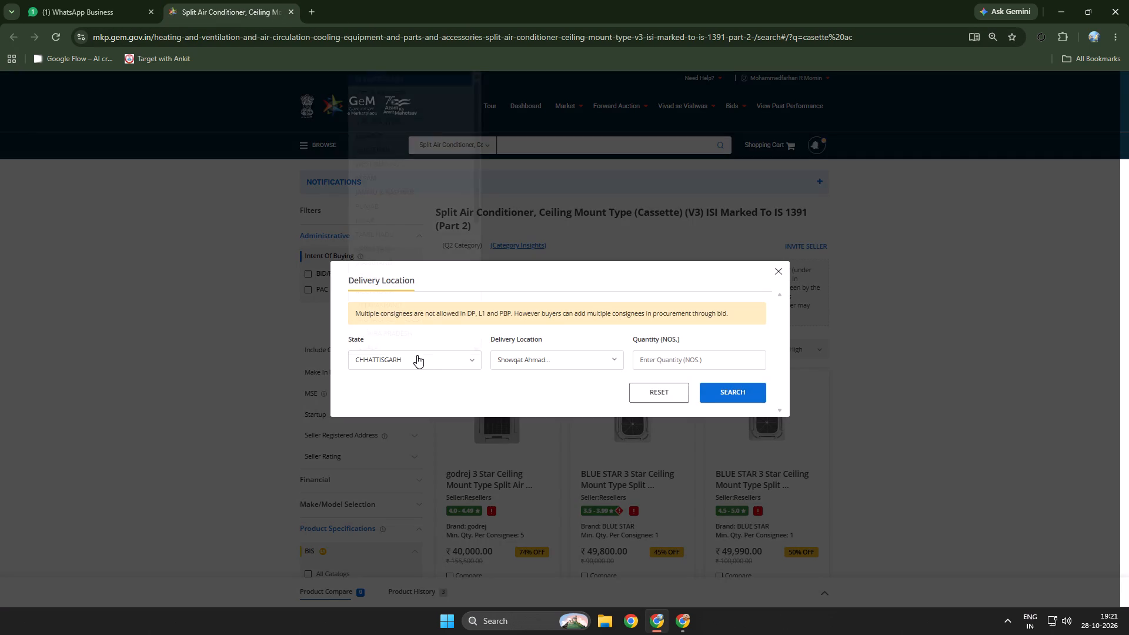
pyautogui.press('o')
pyautogui.press('Return')
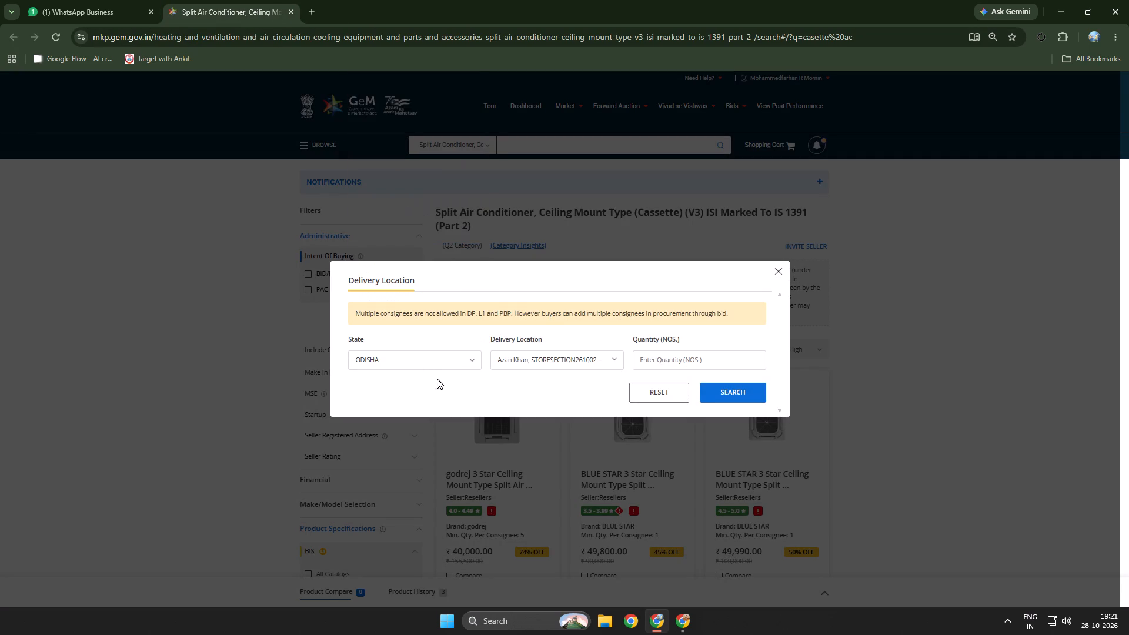
pyautogui.click(727, 342)
pyautogui.click(719, 351)
pyautogui.press('6')
pyautogui.click(606, 390)
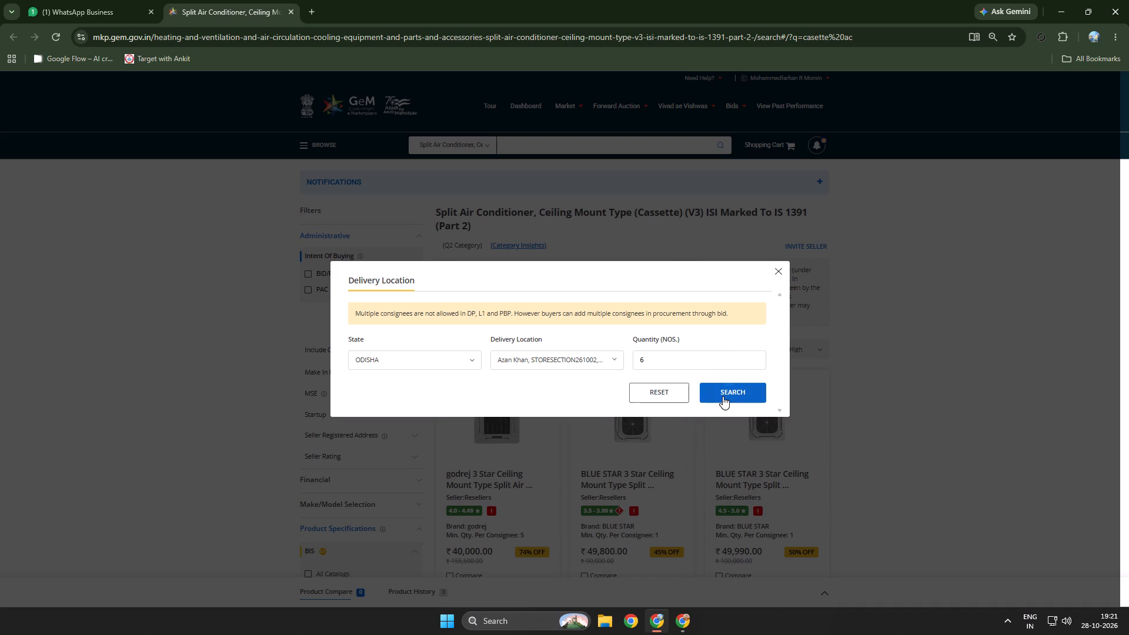
pyautogui.click(732, 394)
# Filter the cassette air conditioners to a nominal capacity of 1.8 Ton - 2.2 Ton.
pyautogui.scroll(-4, 657, 383)
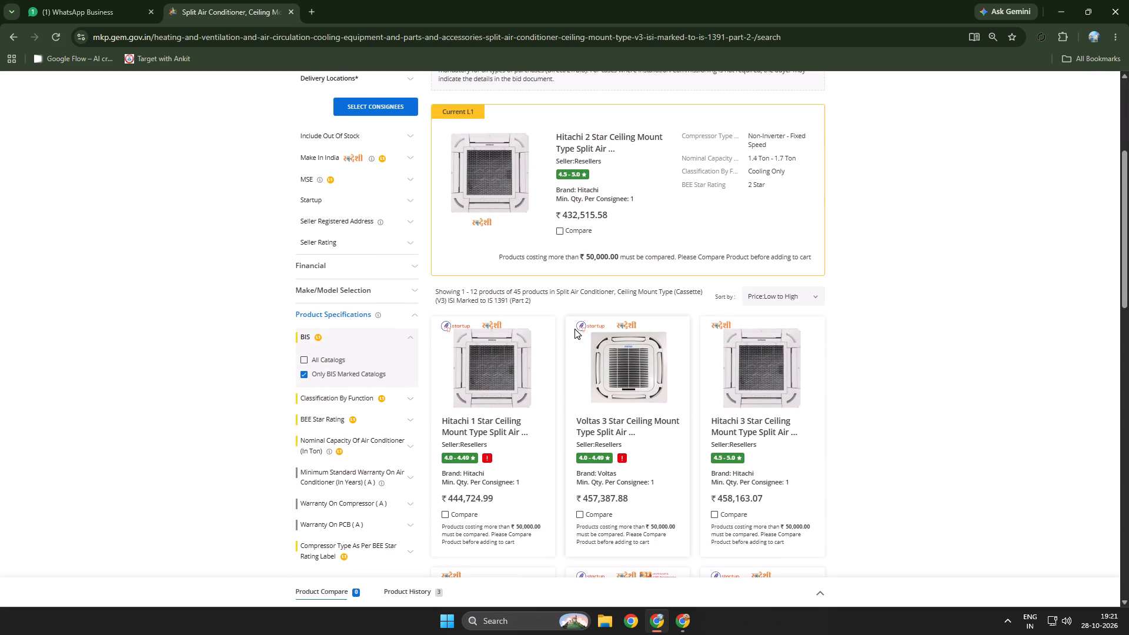
pyautogui.scroll(-4, 516, 340)
pyautogui.click(347, 308)
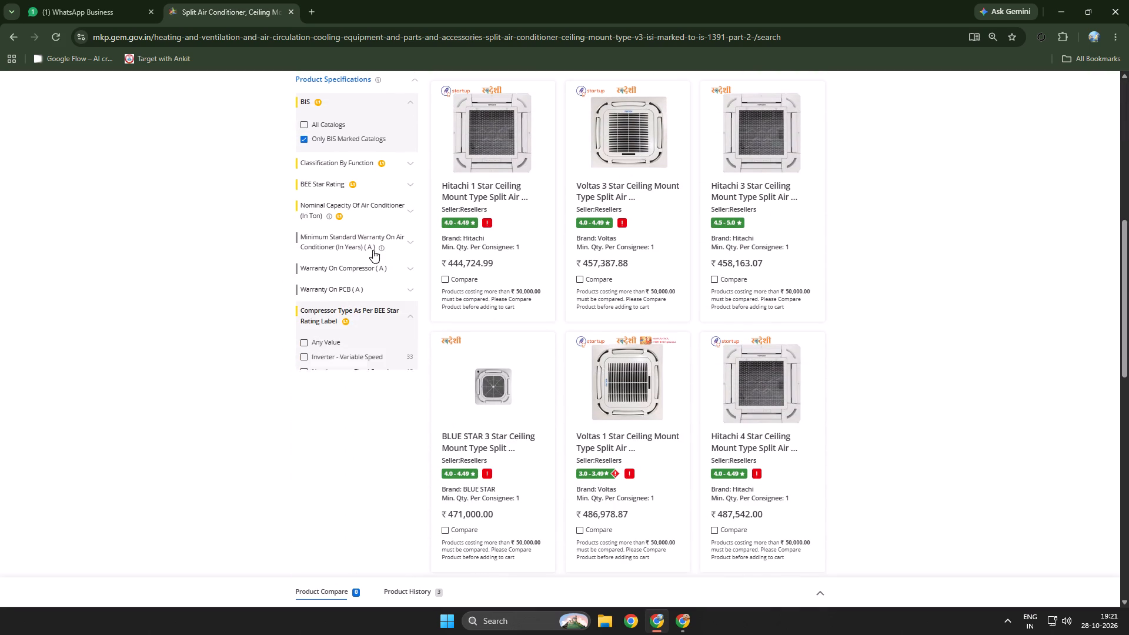
pyautogui.click(364, 205)
pyautogui.click(360, 175)
pyautogui.click(365, 163)
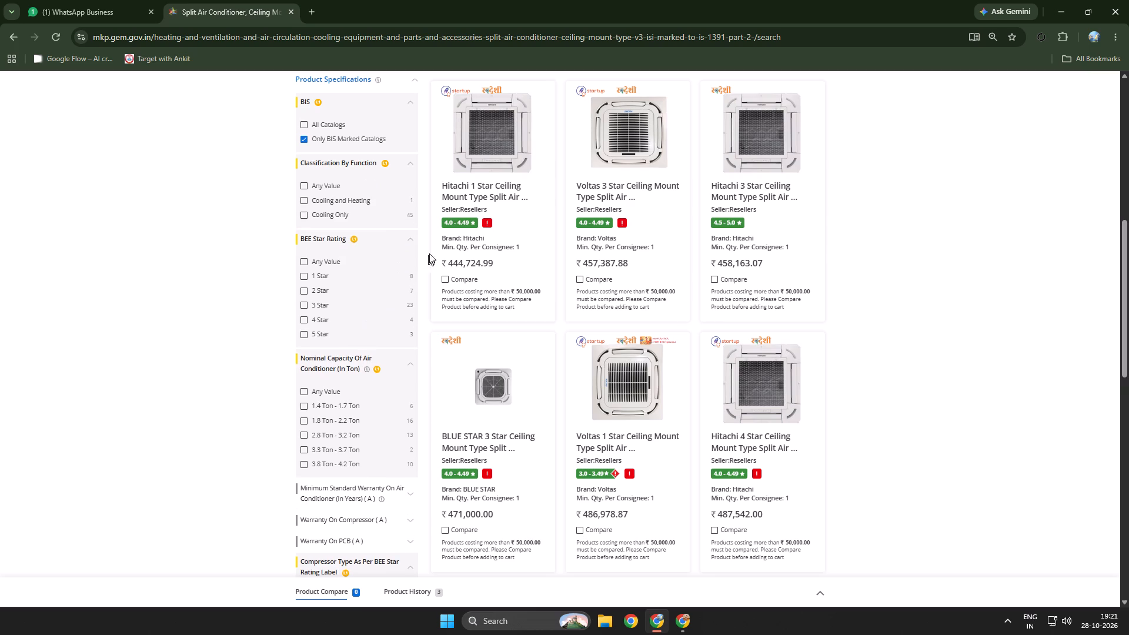
pyautogui.scroll(-4, 453, 329)
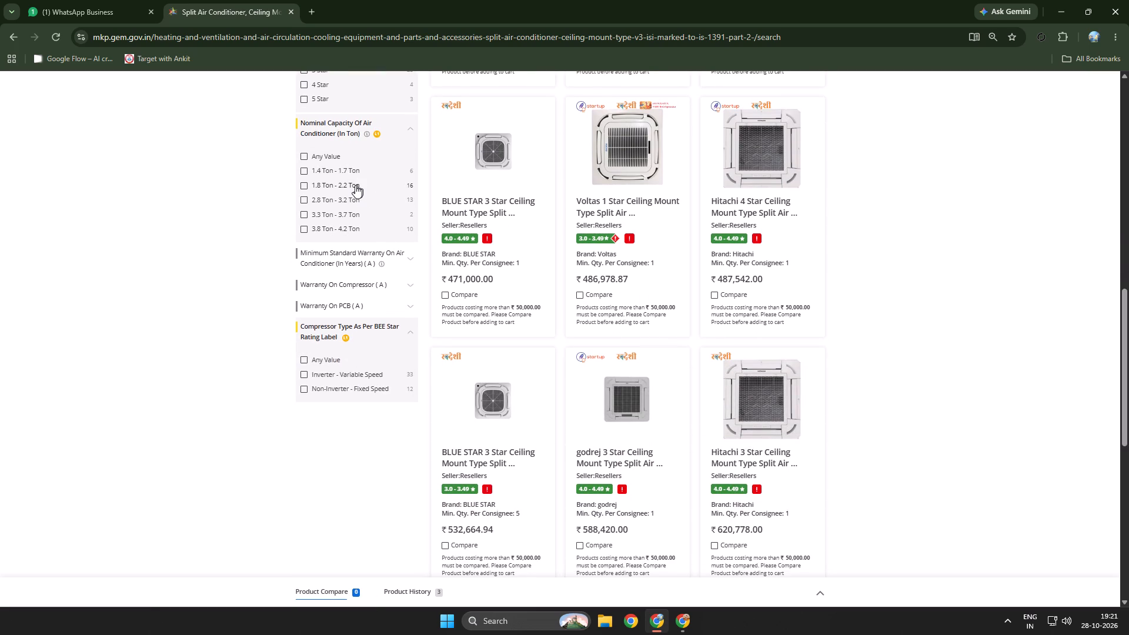
pyautogui.click(355, 185)
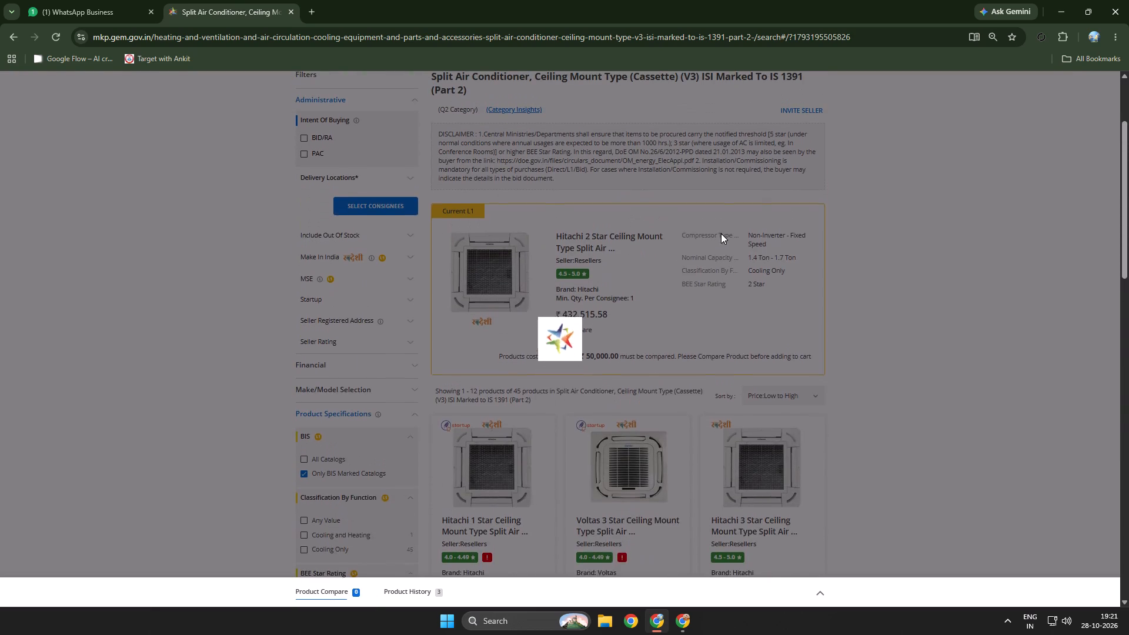
# Examine the brands, star ratings and prices of the 1.8 Ton - 2.2 Ton cassette listings on both result pages.
pyautogui.scroll(-5, 712, 300)
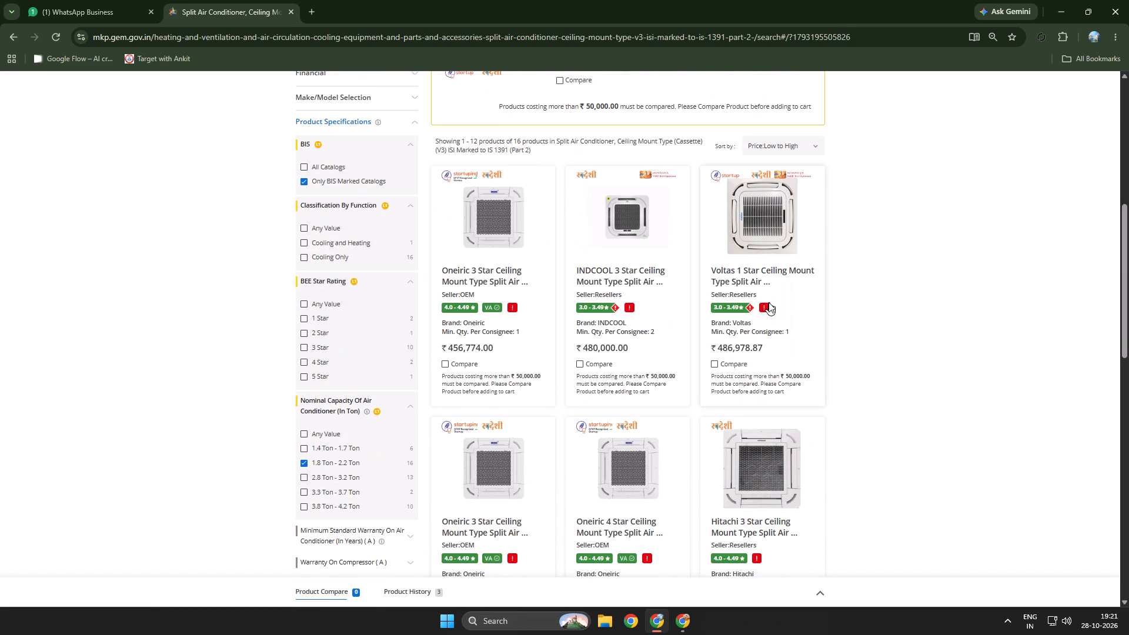
pyautogui.scroll(-10, 772, 299)
pyautogui.scroll(-5, 694, 373)
pyautogui.click(632, 351)
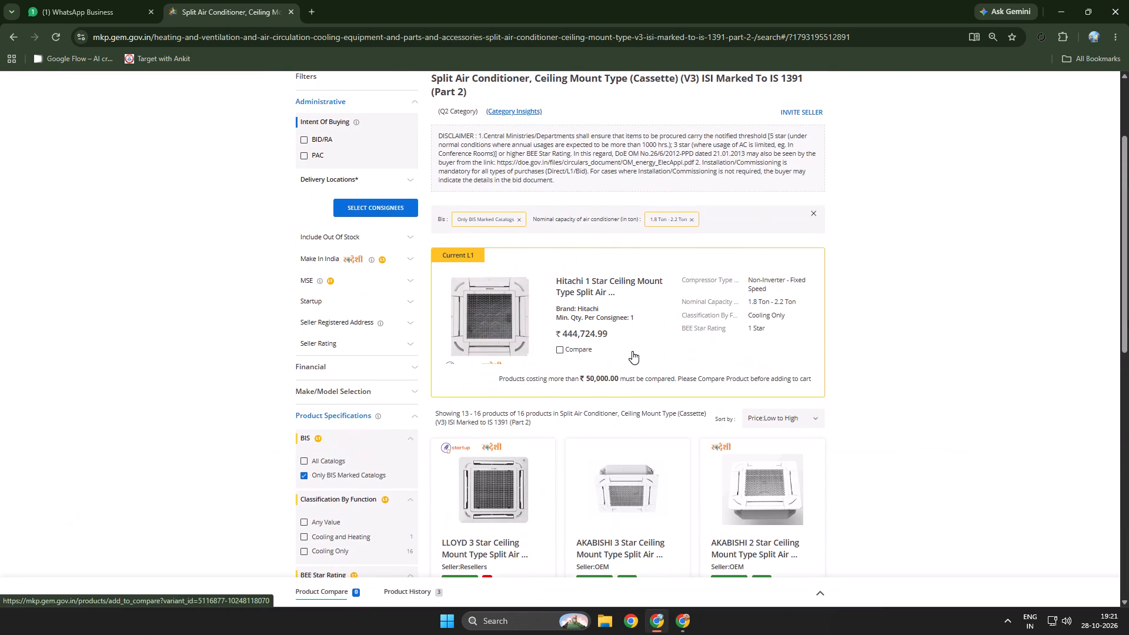
pyautogui.scroll(-5, 632, 351)
pyautogui.scroll(5, 632, 351)
pyautogui.scroll(-5, 632, 351)
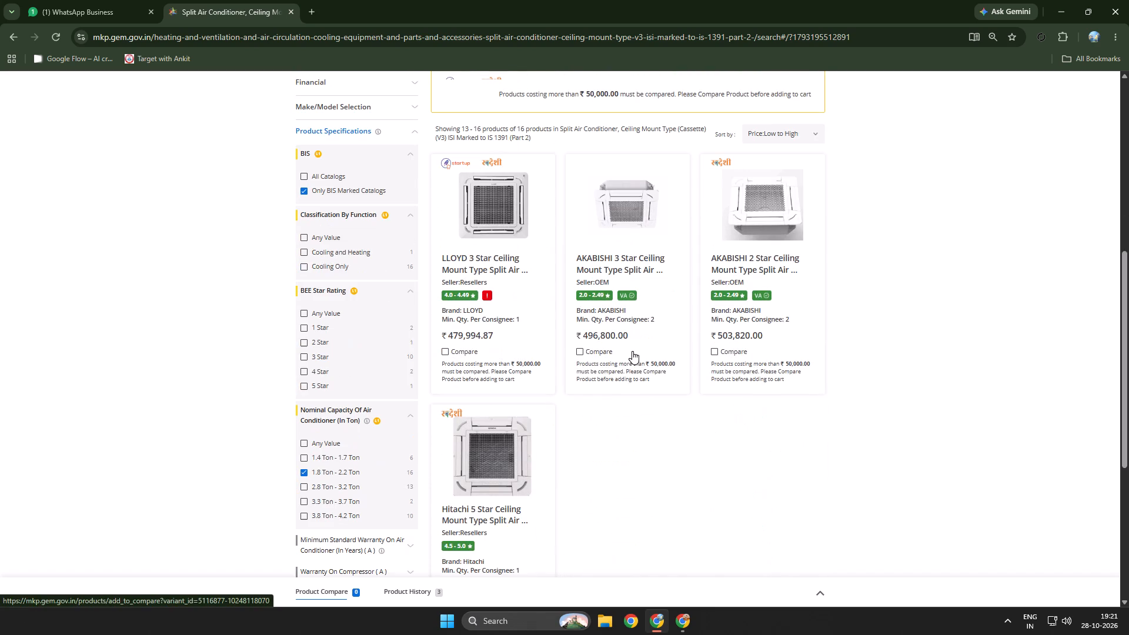
pyautogui.scroll(-5, 632, 350)
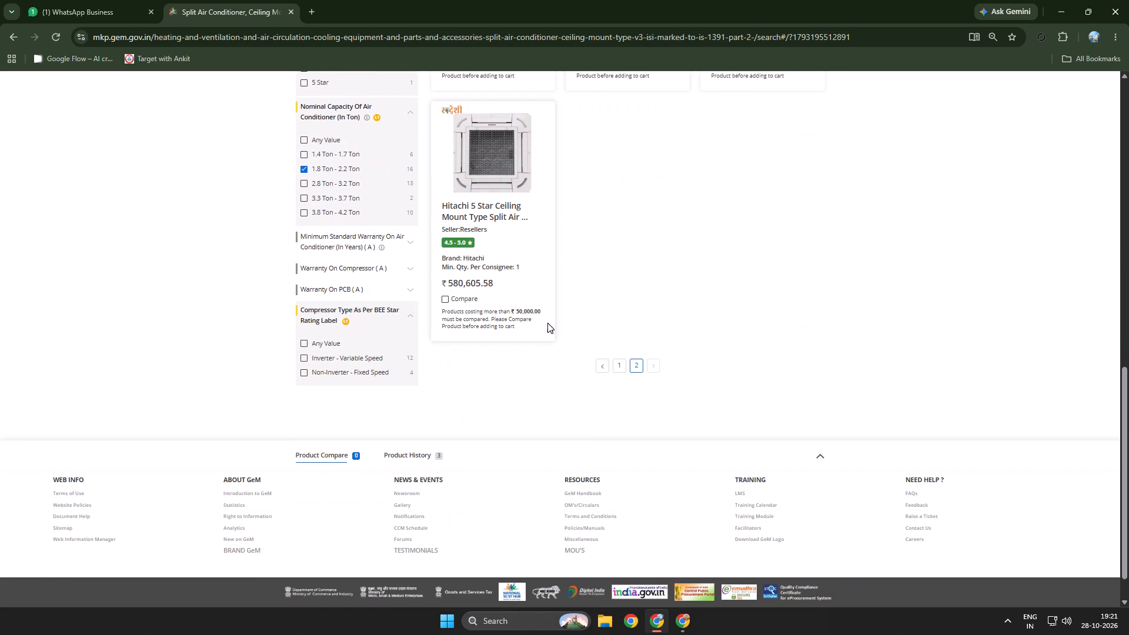
# Limit the cassette results to the LG brand in the Make/Model Selection filters.
pyautogui.scroll(5, 385, 299)
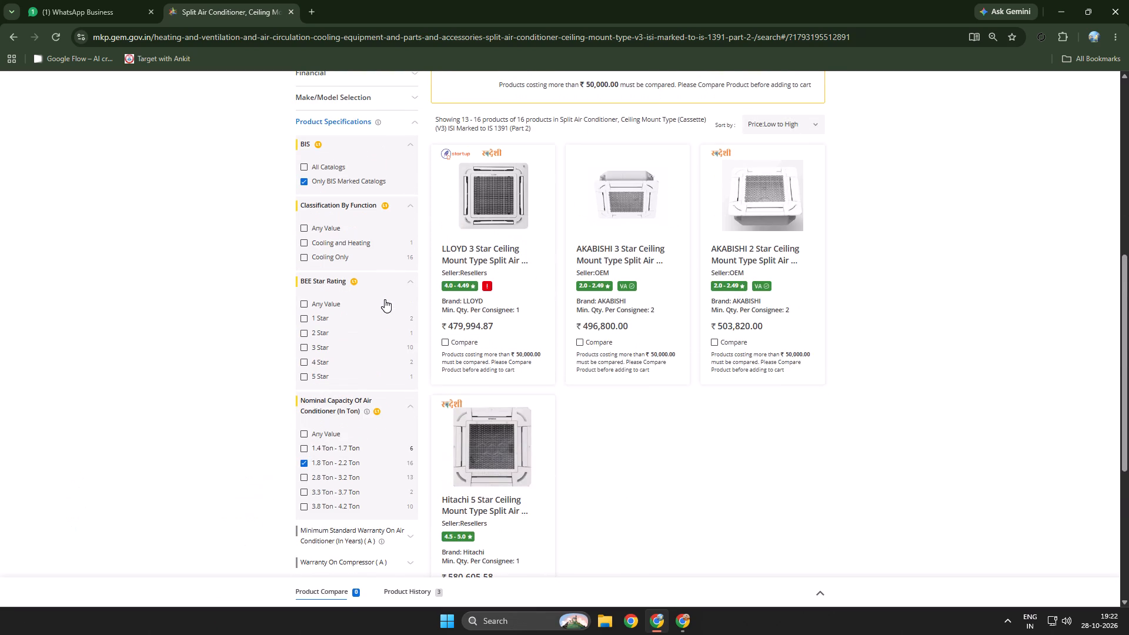
pyautogui.scroll(3, 385, 299)
pyautogui.click(385, 277)
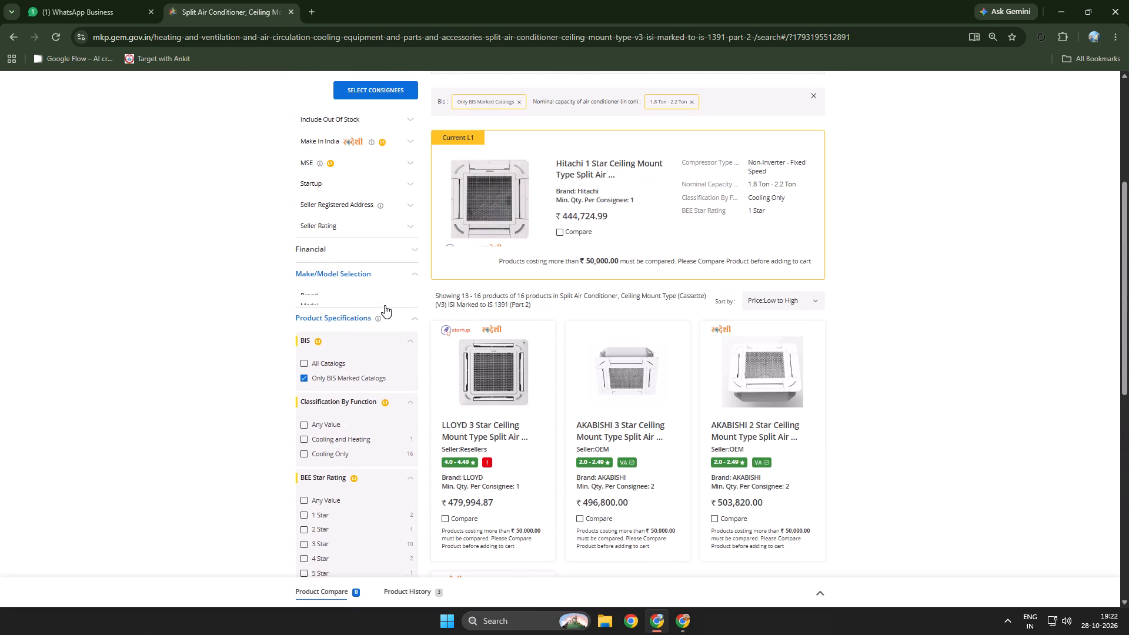
pyautogui.click(369, 316)
pyautogui.click(373, 295)
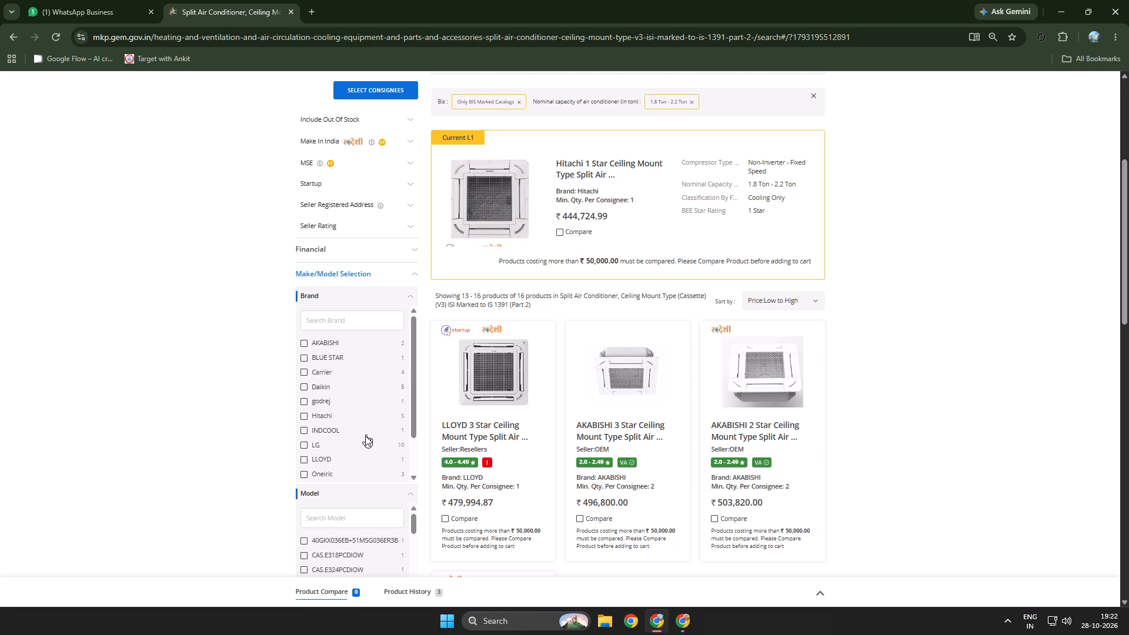
pyautogui.click(355, 449)
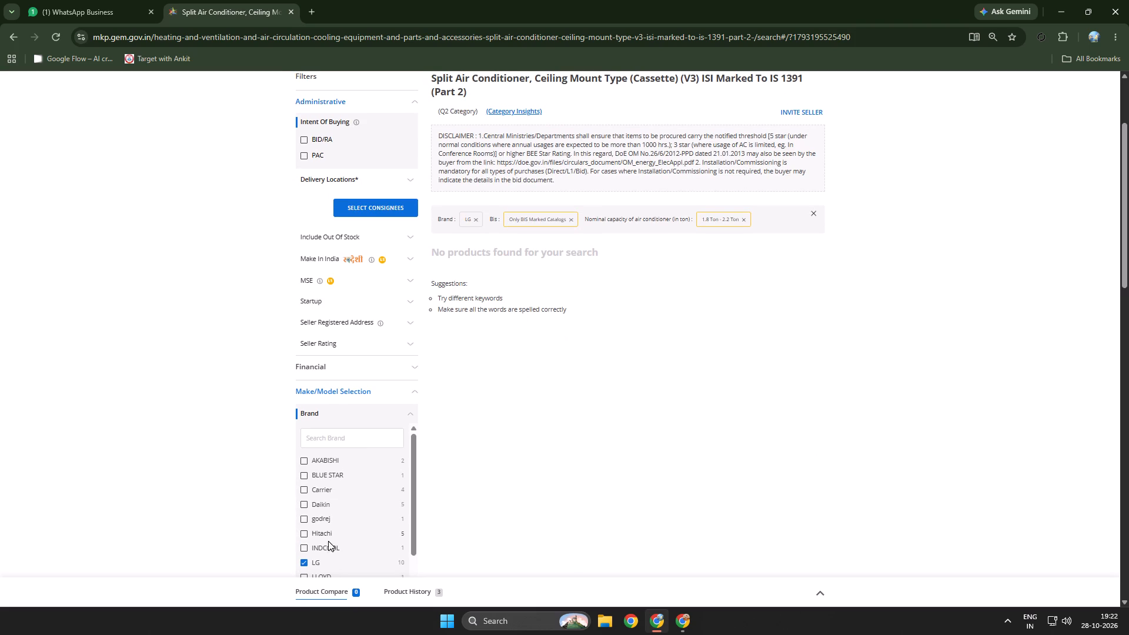
# Add the godrej brand to the cassette results' brand filter.
pyautogui.scroll(-1, 364, 530)
pyautogui.moveTo(343, 481); pyautogui.dragTo(348, 470)
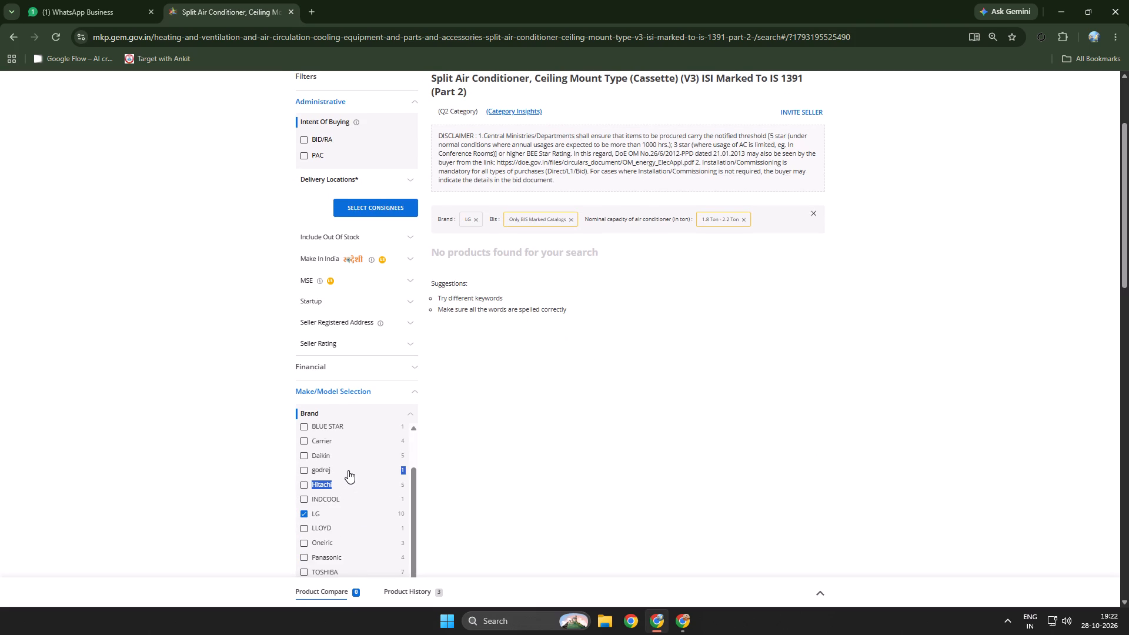
pyautogui.click(348, 470)
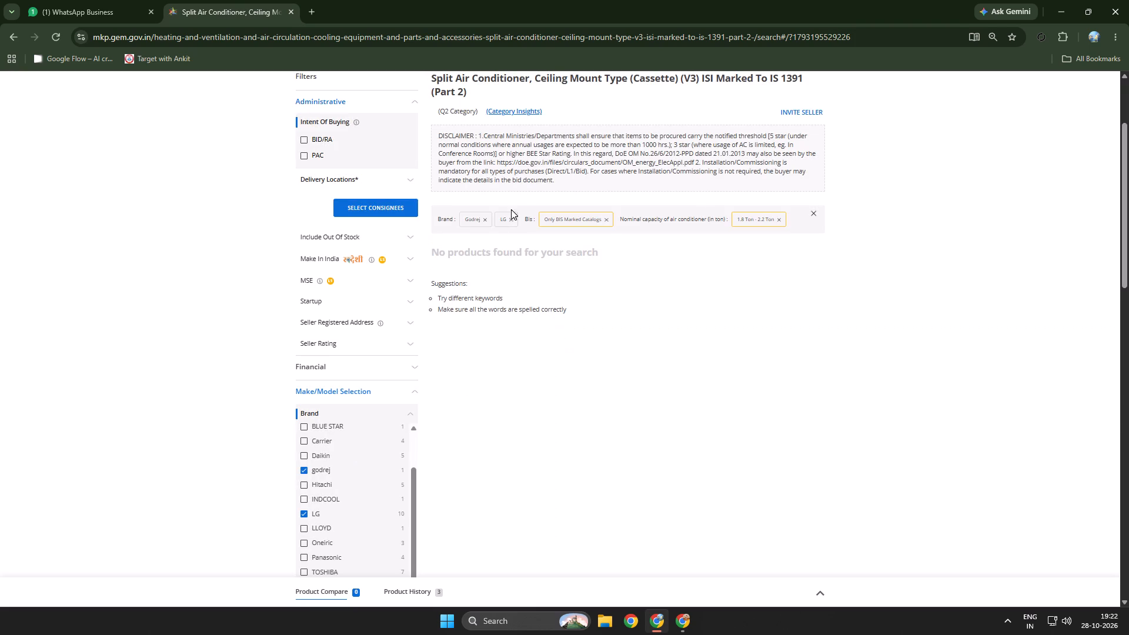
# Clear the brand and nominal capacity filters from the cassette air conditioner results.
pyautogui.click(814, 212)
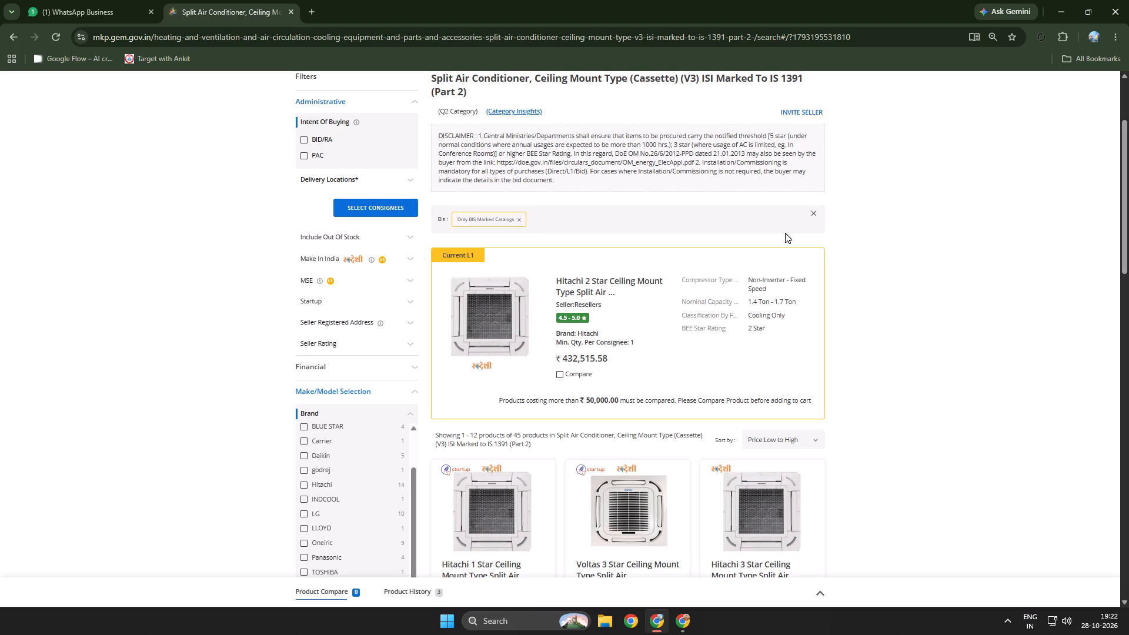
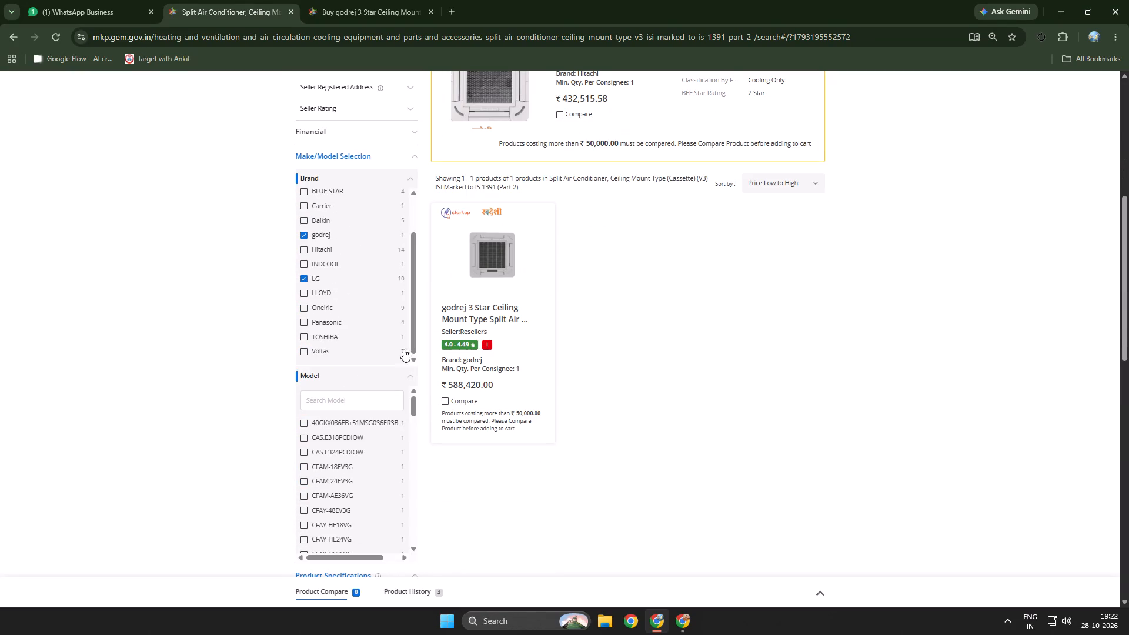
# Add the BLUE STAR brand to the cassette results' brand filter alongside godrej and LG.
pyautogui.click(354, 190)
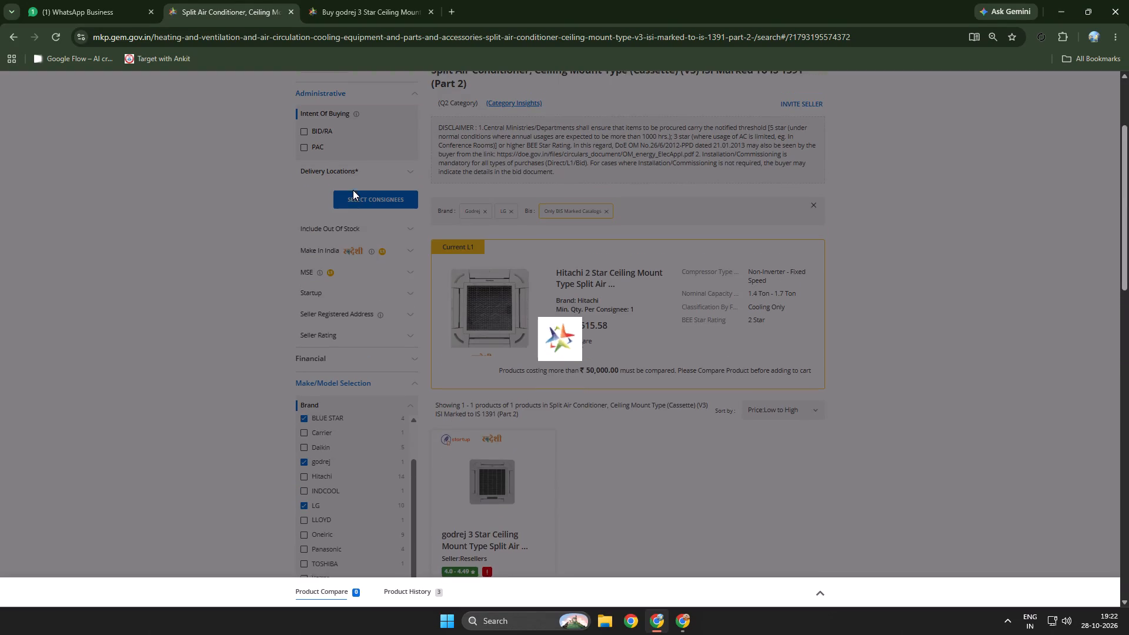
# Filter the LG, godrej and BLUE STAR cassette results to a nominal capacity of 1.8 Ton - 2.2 Ton.
pyautogui.scroll(-4, 427, 225)
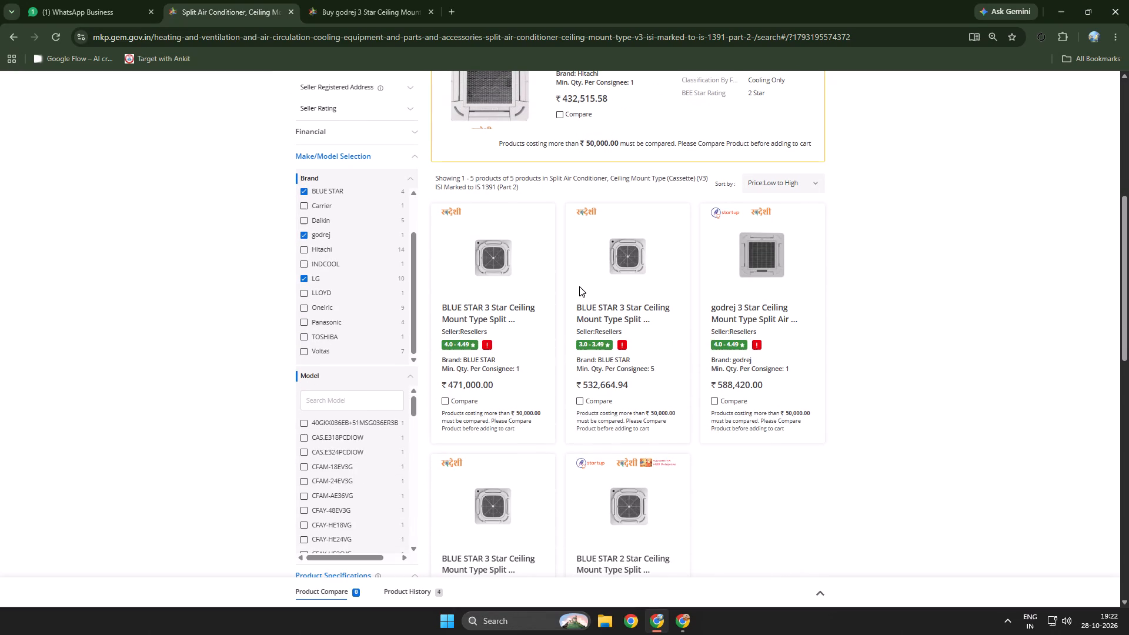
pyautogui.scroll(-7, 490, 390)
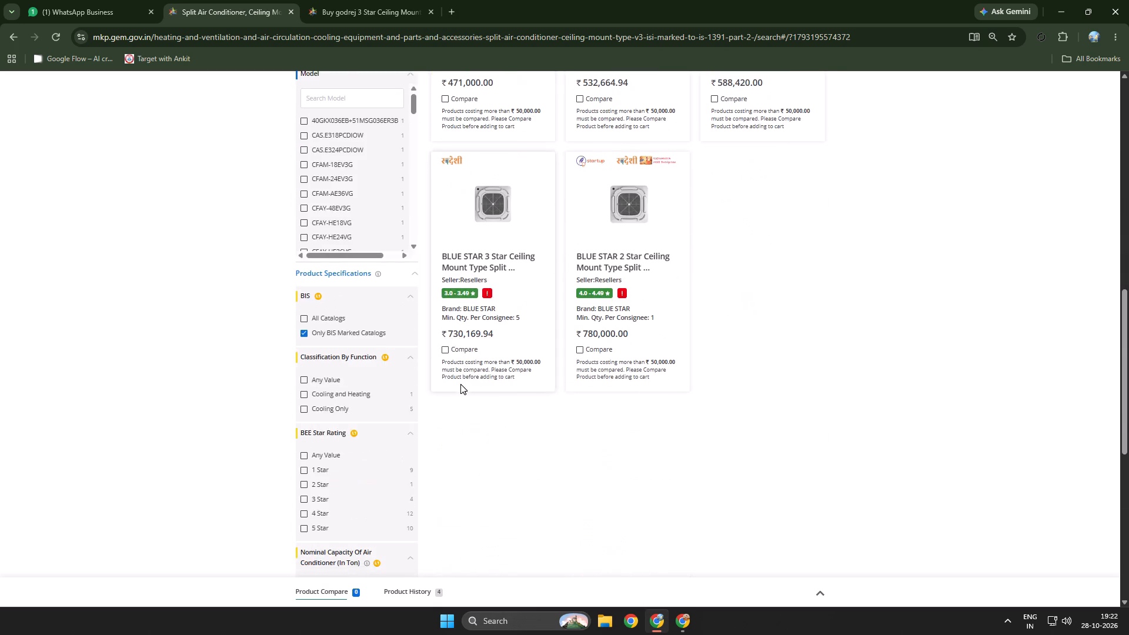
pyautogui.scroll(-2, 460, 384)
pyautogui.click(353, 385)
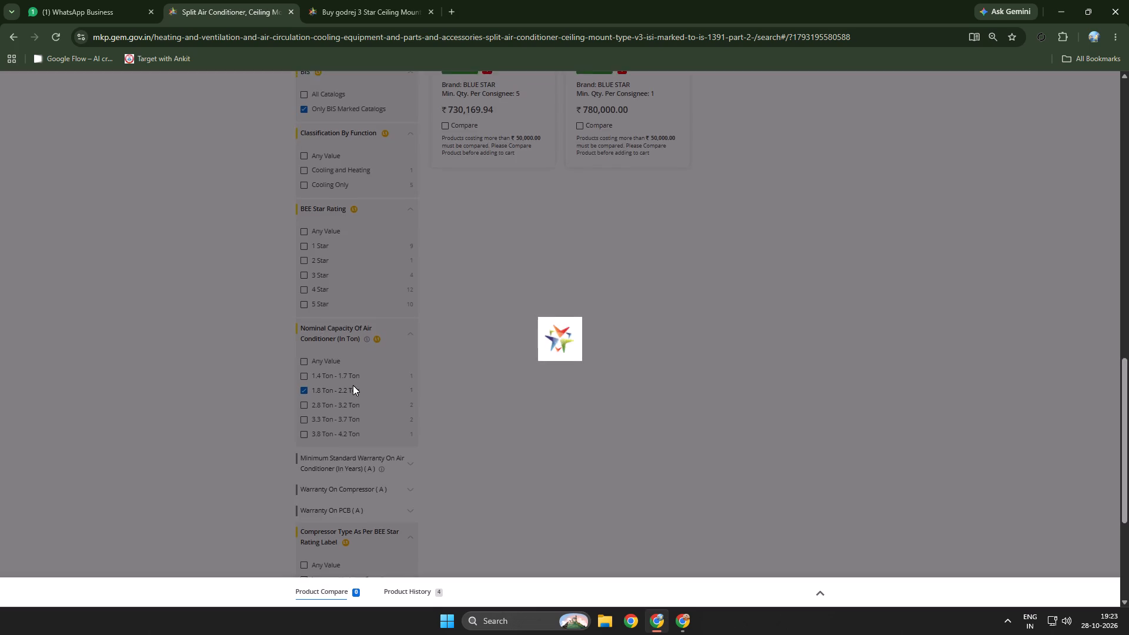
# Filter the 1.8 Ton - 2.2 Ton cassette results to a BEE Star Rating of 3 Star.
pyautogui.scroll(-4, 506, 379)
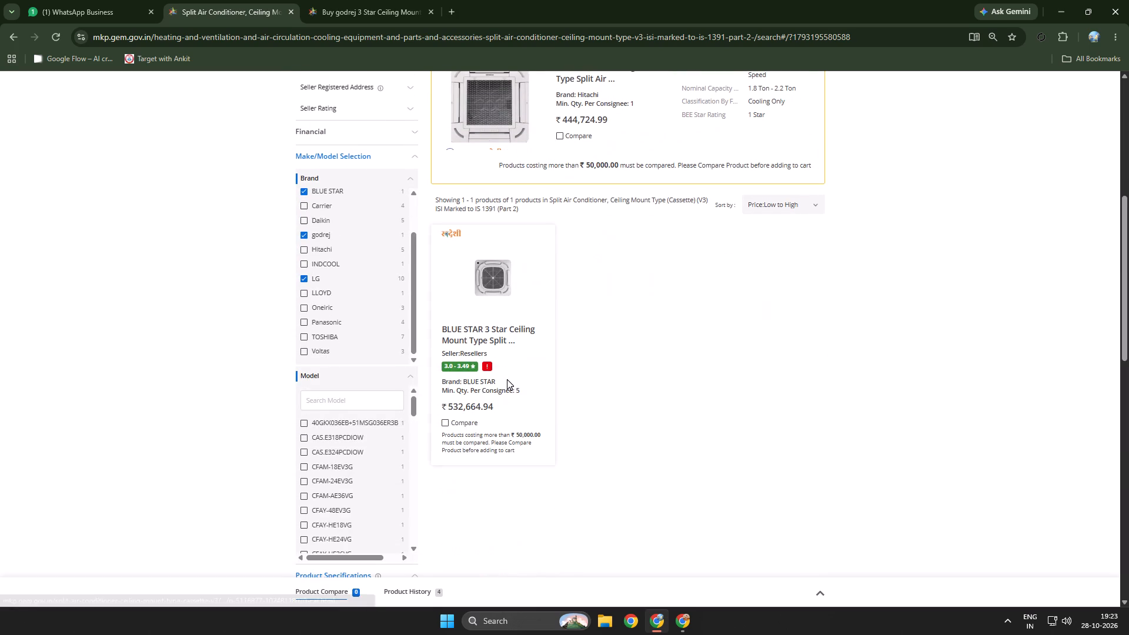
pyautogui.scroll(-7, 507, 379)
pyautogui.scroll(-4, 433, 406)
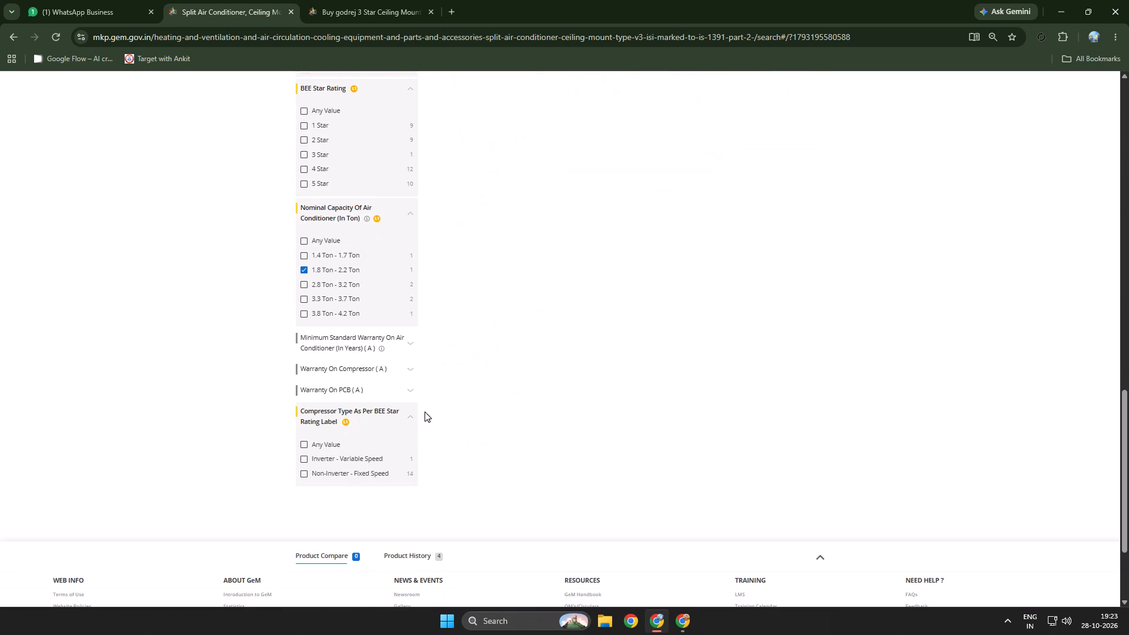
pyautogui.scroll(3, 364, 379)
pyautogui.click(337, 331)
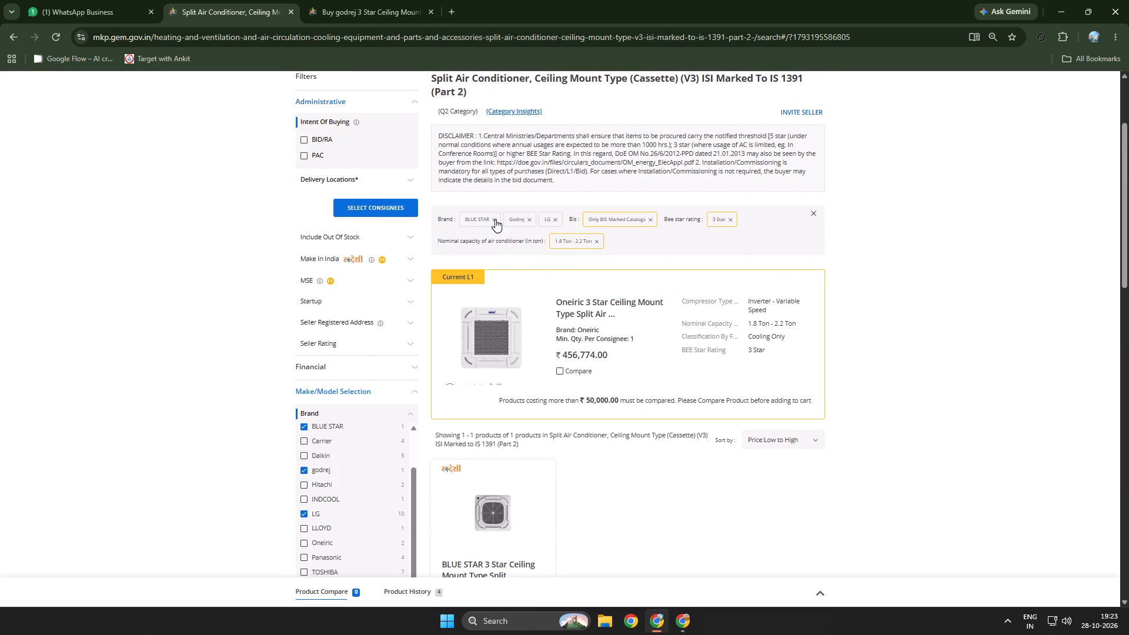
# Remove the Godrej brand from the filters applied to the cassette results.
pyautogui.click(527, 219)
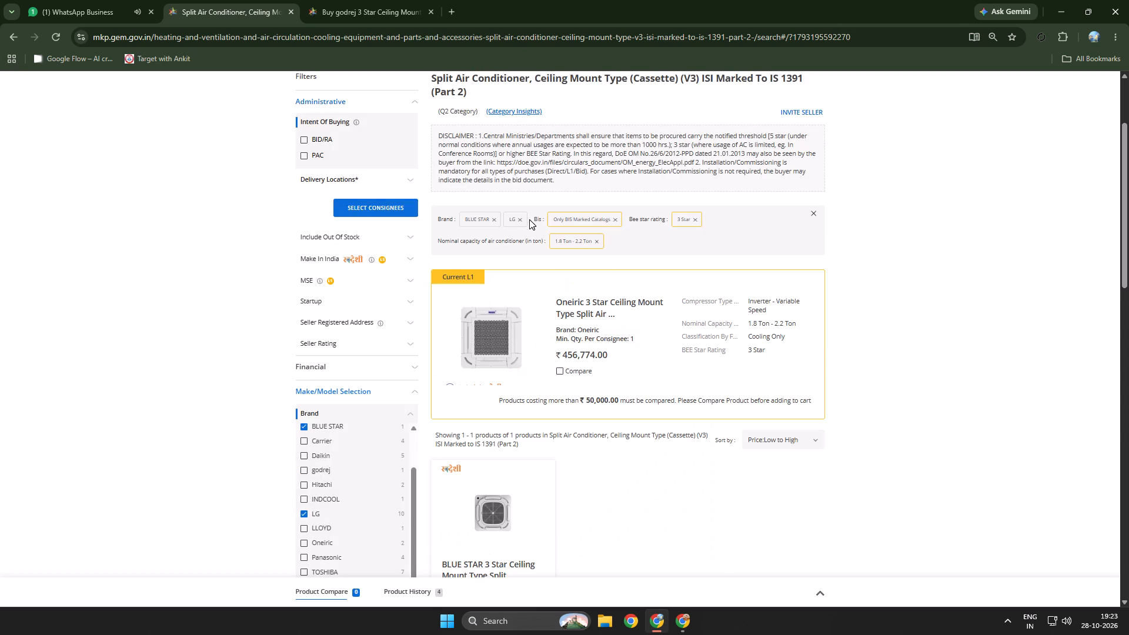
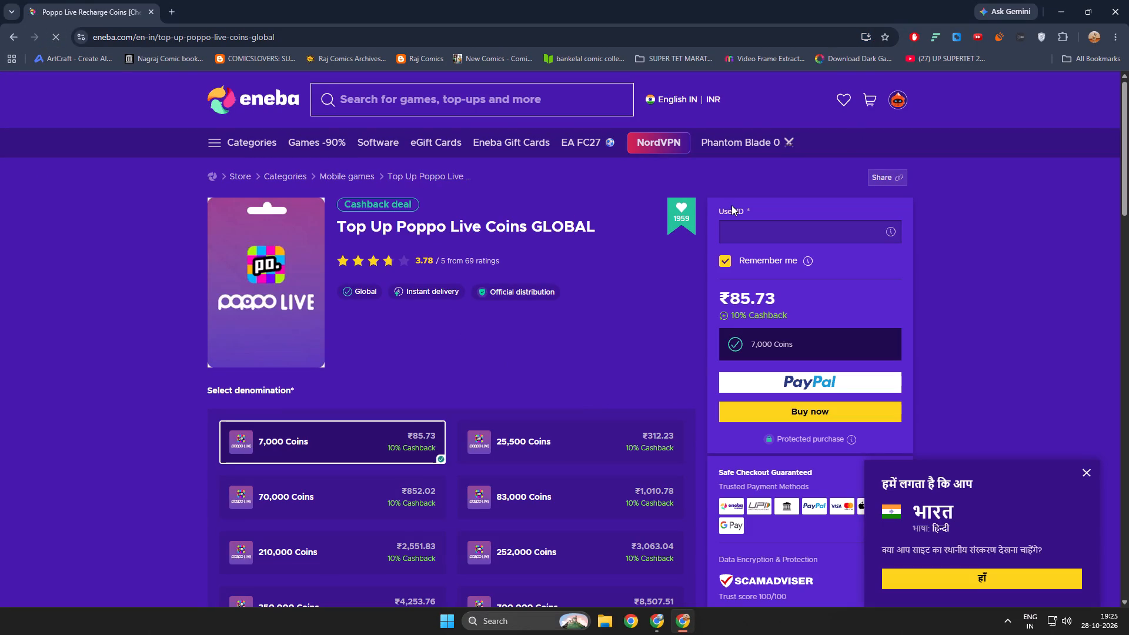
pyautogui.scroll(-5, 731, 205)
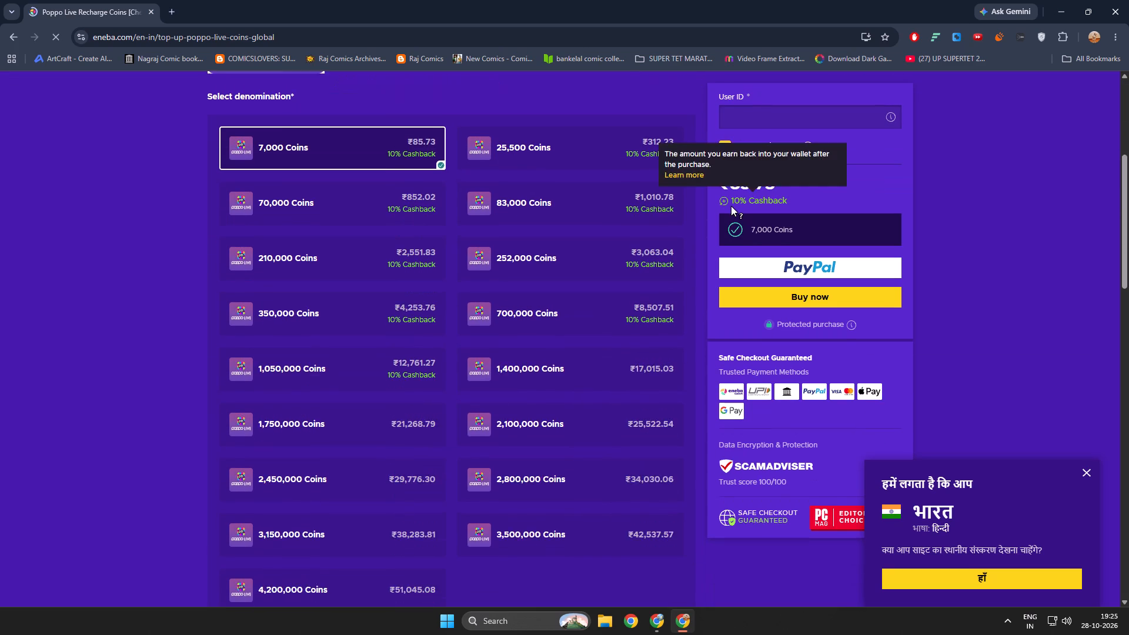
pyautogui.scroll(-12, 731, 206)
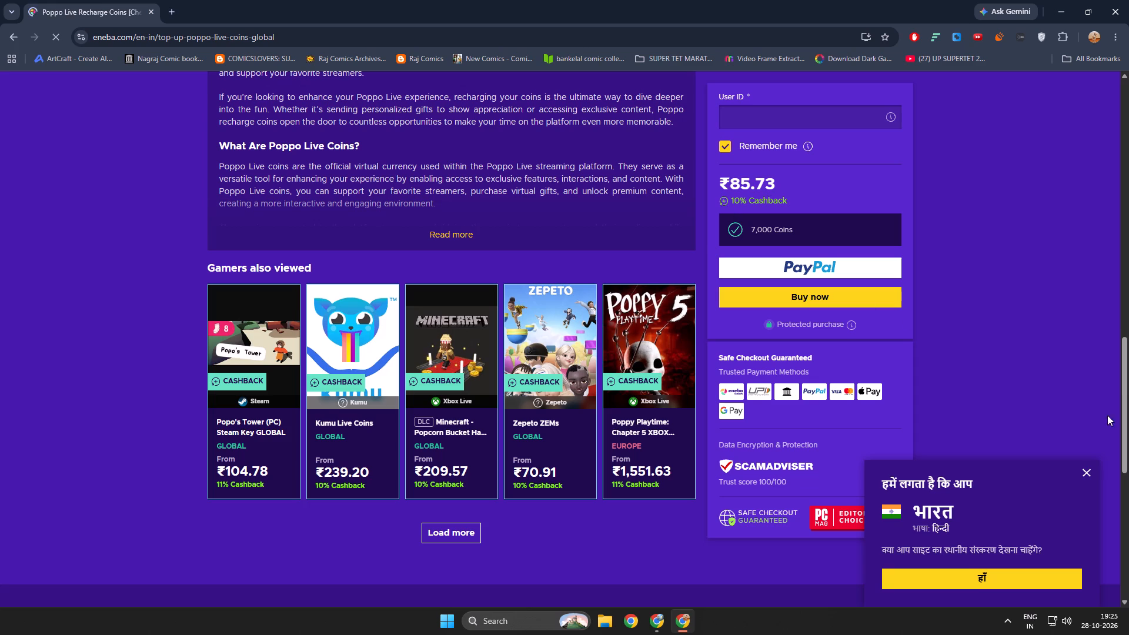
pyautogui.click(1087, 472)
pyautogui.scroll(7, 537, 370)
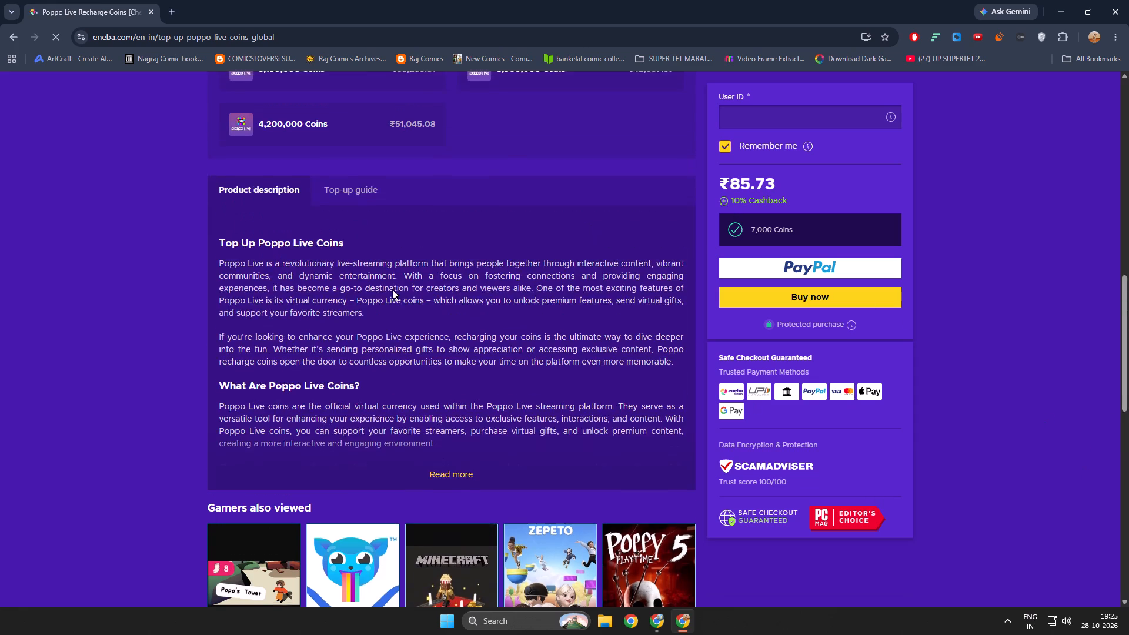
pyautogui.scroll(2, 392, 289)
# Switch to the GeM browser window and look over the BIS-marked ceiling cassette air conditioner listings, with their brands and prices.
pyautogui.click(661, 621)
pyautogui.scroll(9, 522, 436)
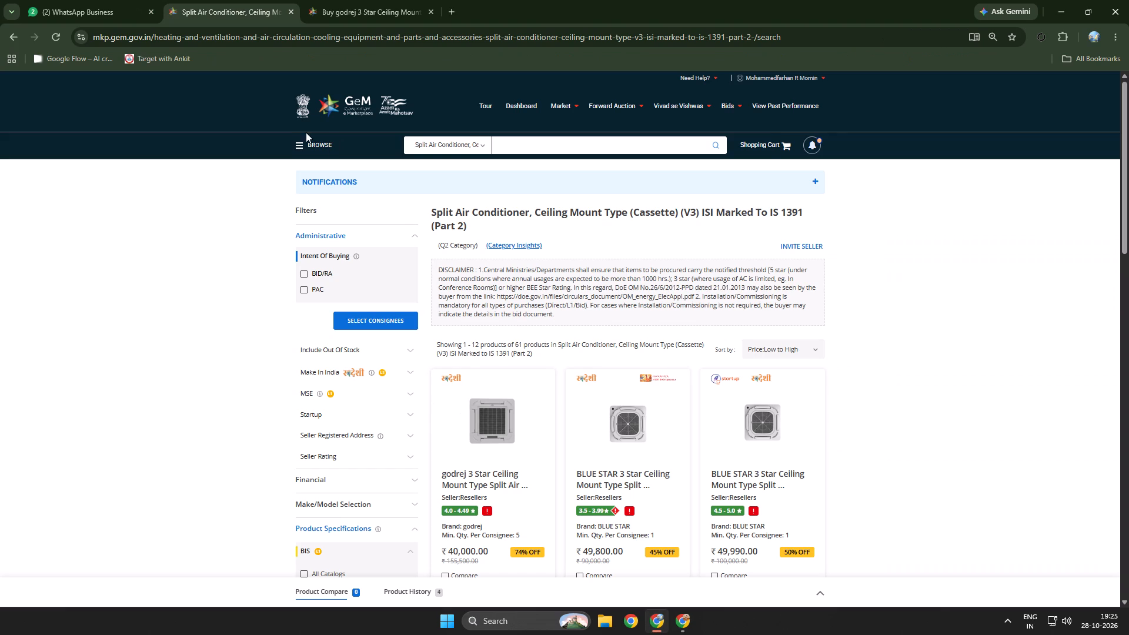
pyautogui.click(330, 0)
pyautogui.click(256, 0)
pyautogui.moveTo(1125, 165); pyautogui.dragTo(1124, 221)
pyautogui.moveTo(1128, 195); pyautogui.dragTo(1124, 219)
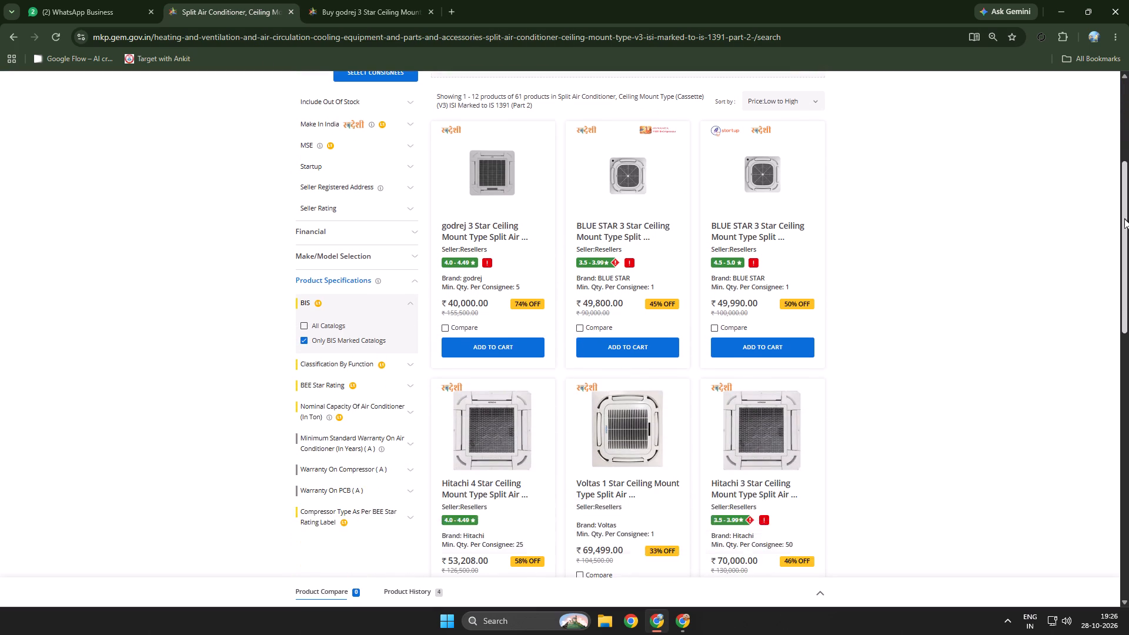
pyautogui.moveTo(1124, 219); pyautogui.dragTo(1124, 220)
pyautogui.moveTo(1124, 220); pyautogui.dragTo(1125, 122)
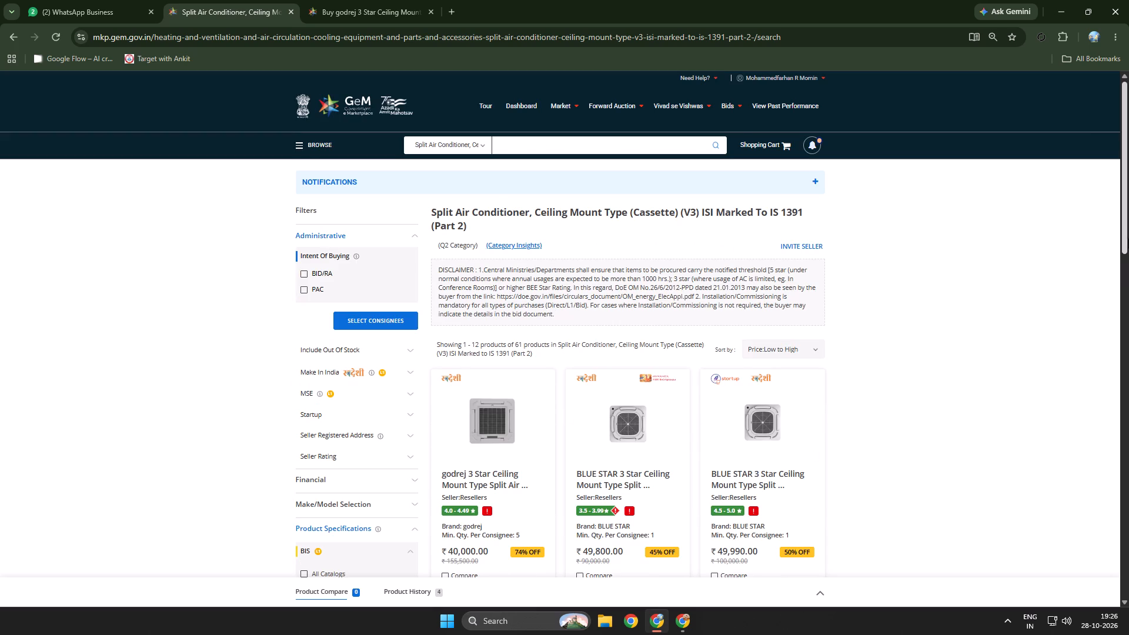
pyautogui.moveTo(1128, 193); pyautogui.dragTo(1123, 316)
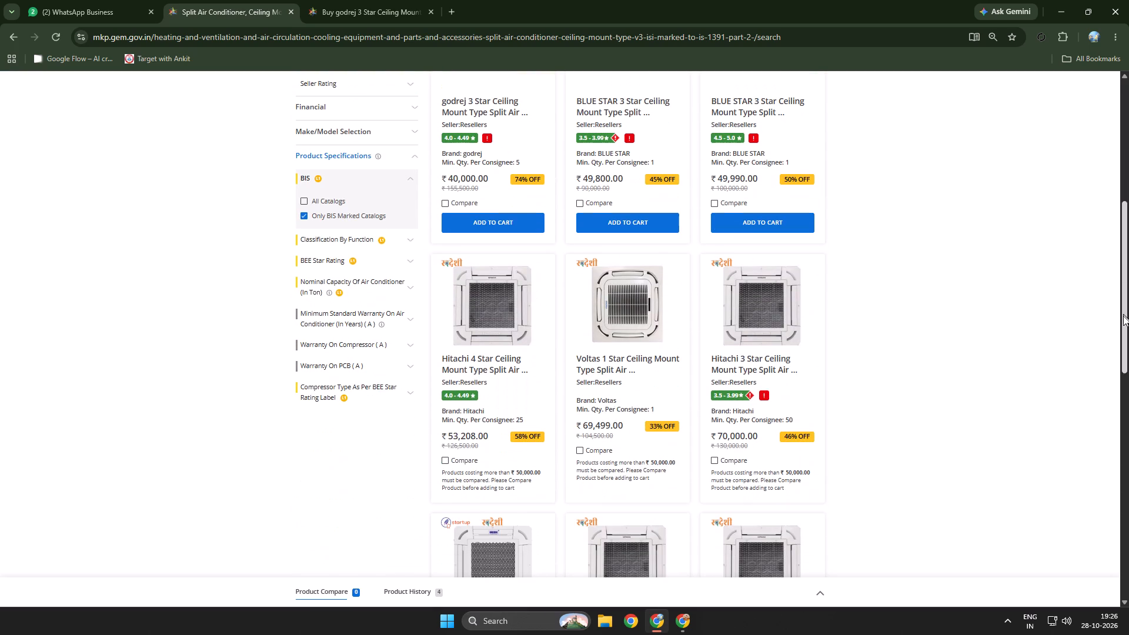
pyautogui.moveTo(1128, 303); pyautogui.dragTo(1128, 189)
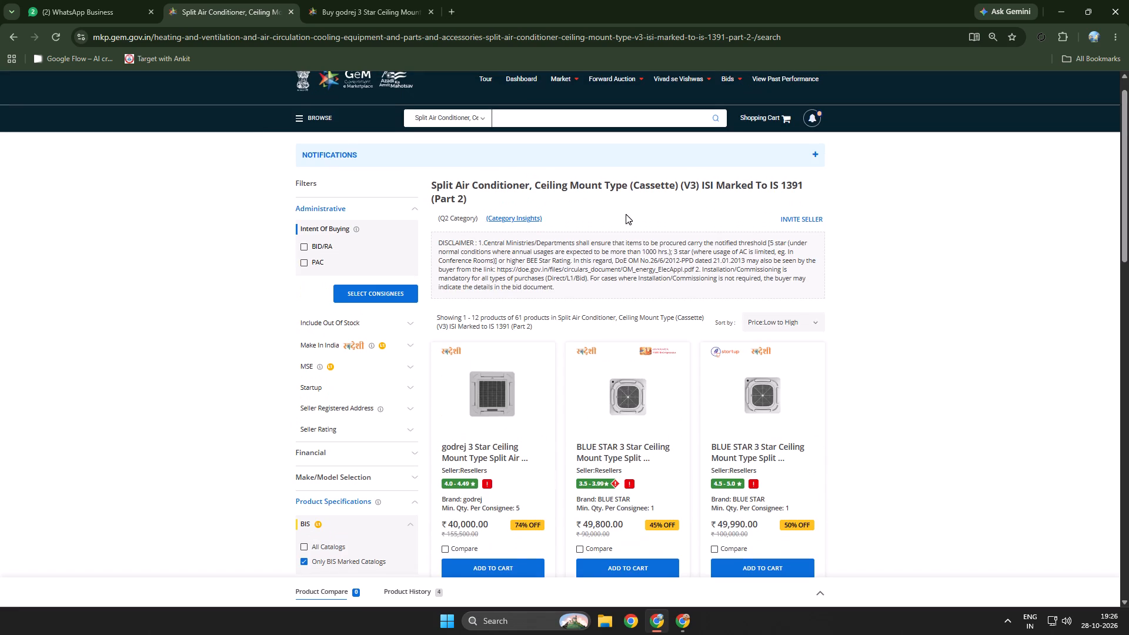
# Search all categories for "split ac" and open the Split Air Conditioner, Wall Mount Type (V3) category.
pyautogui.click(457, 115)
pyautogui.click(460, 130)
pyautogui.click(509, 112)
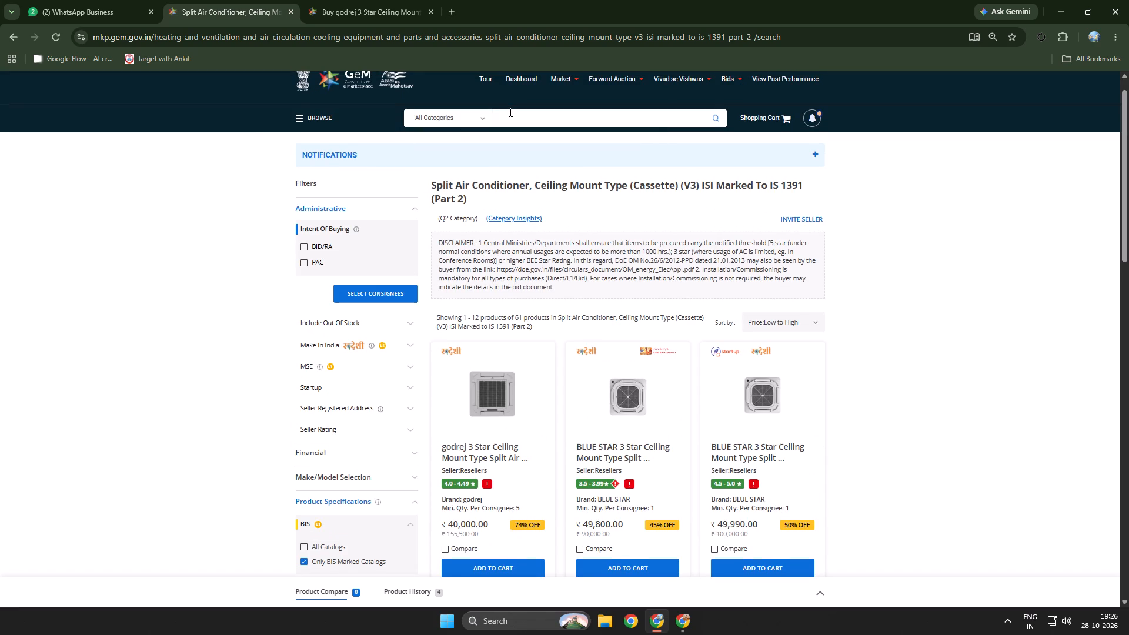
pyautogui.write('split ac')
pyautogui.press('Return')
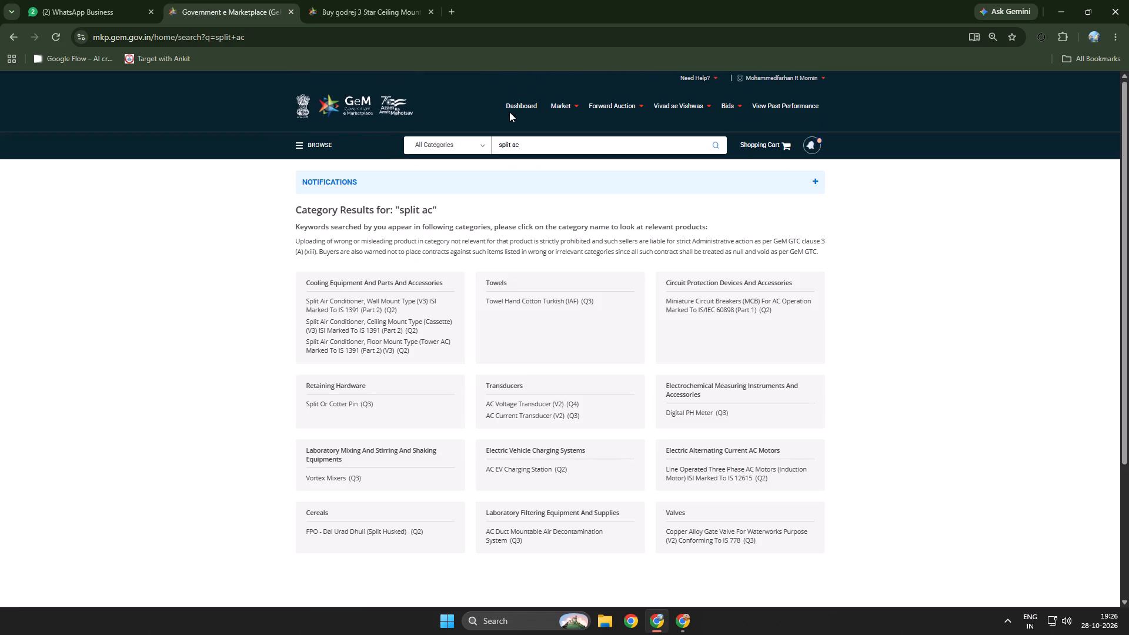
pyautogui.click(374, 299)
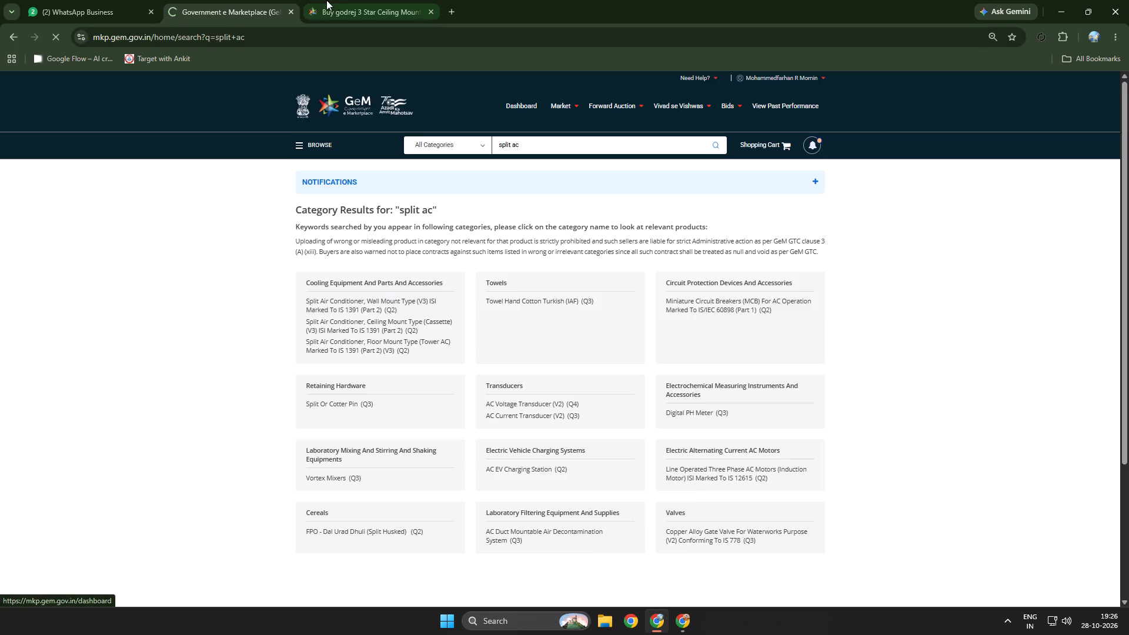
# Close the product page of the godrej 3 Star ceiling cassette air conditioner.
pyautogui.click(333, 0)
pyautogui.click(429, 11)
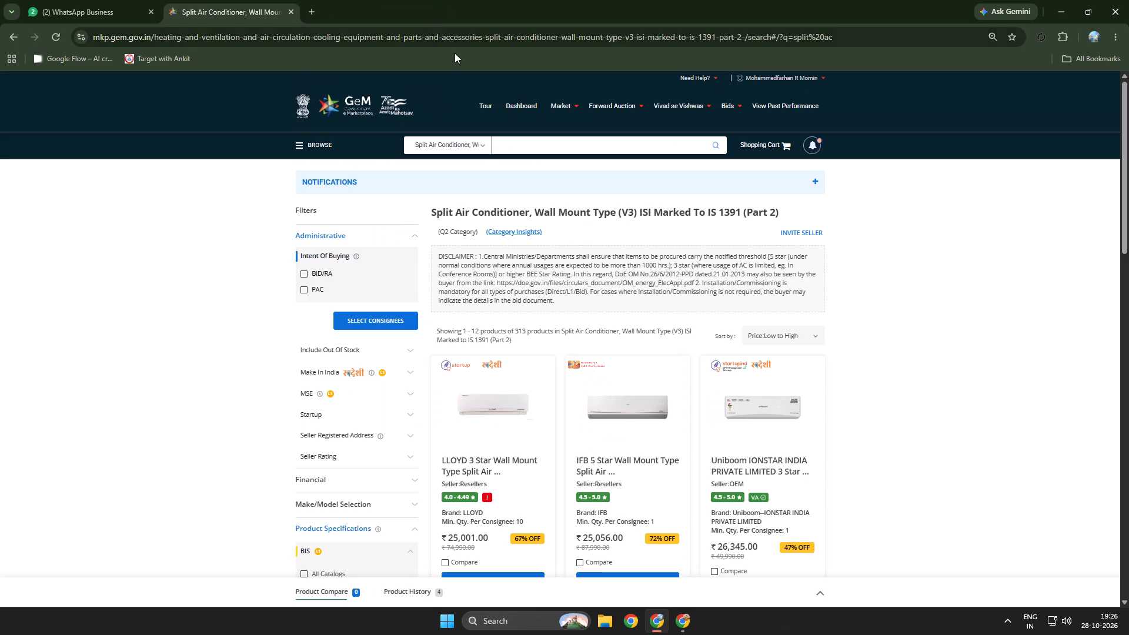
# Set the wall mount listings' delivery state to Odisha with a quantity of 6 and run the consignee search.
pyautogui.click(389, 319)
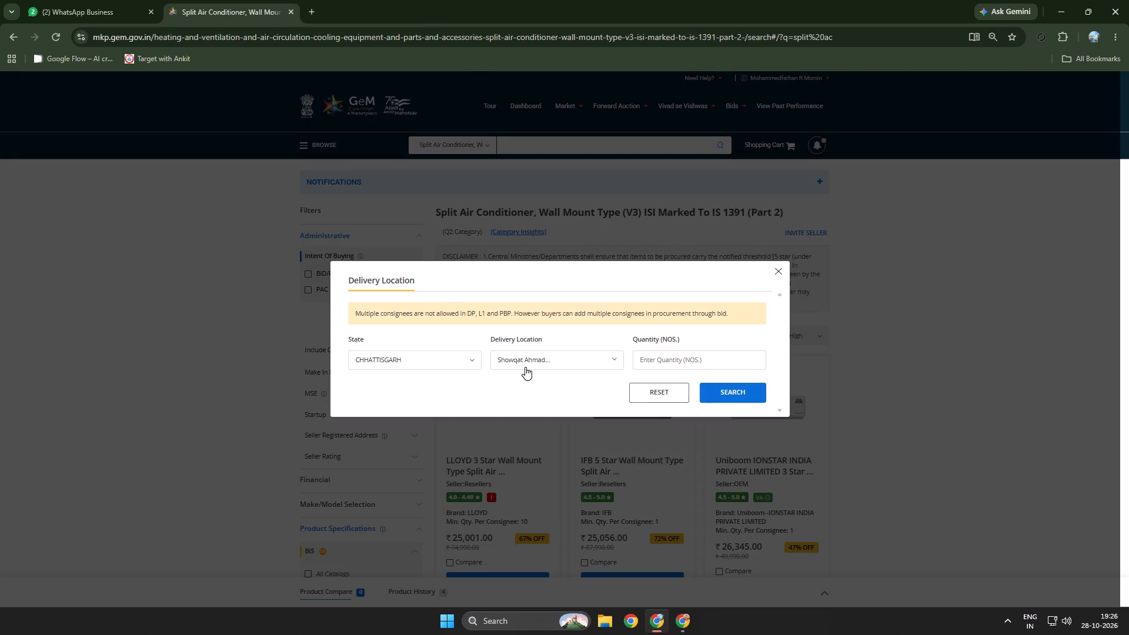
pyautogui.click(424, 361)
pyautogui.press('o')
pyautogui.press('Return')
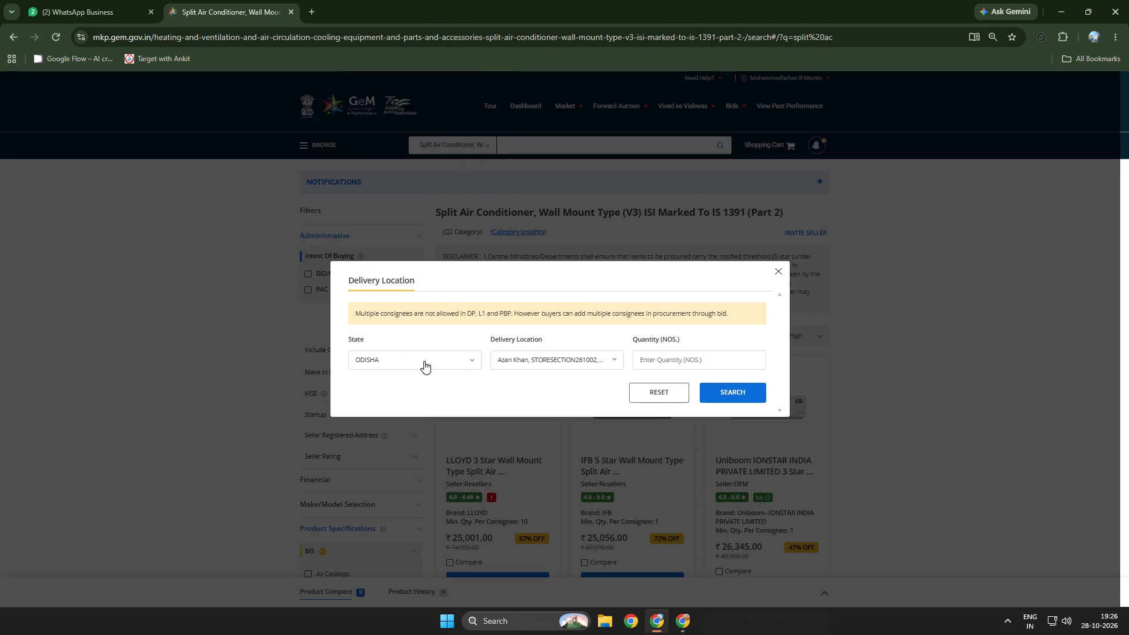
pyautogui.click(690, 363)
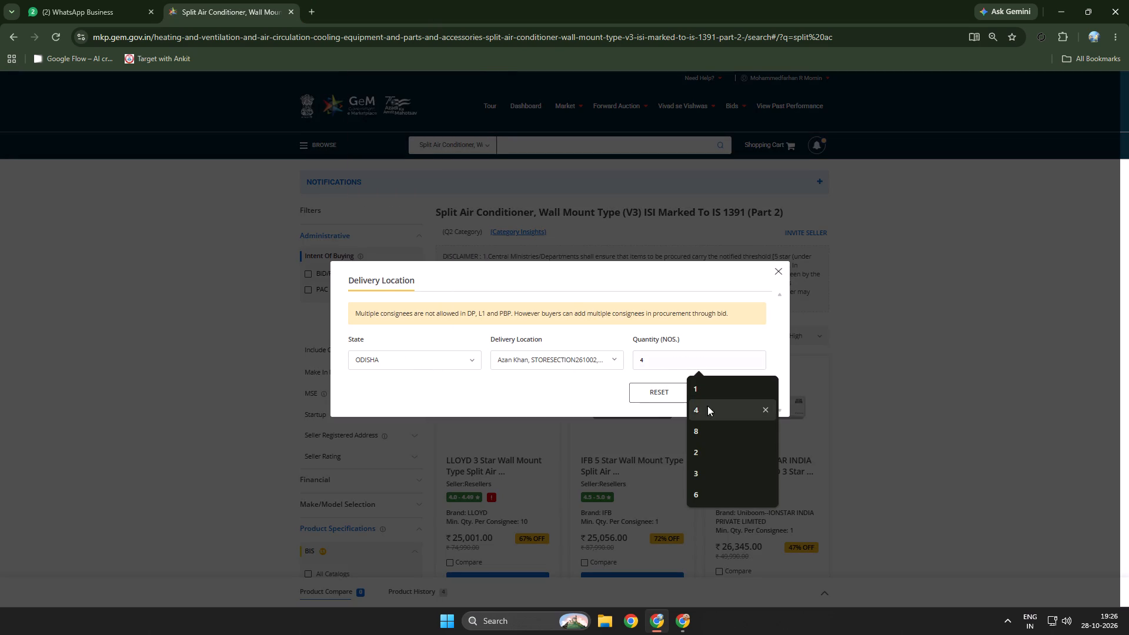
pyautogui.click(704, 502)
pyautogui.click(753, 389)
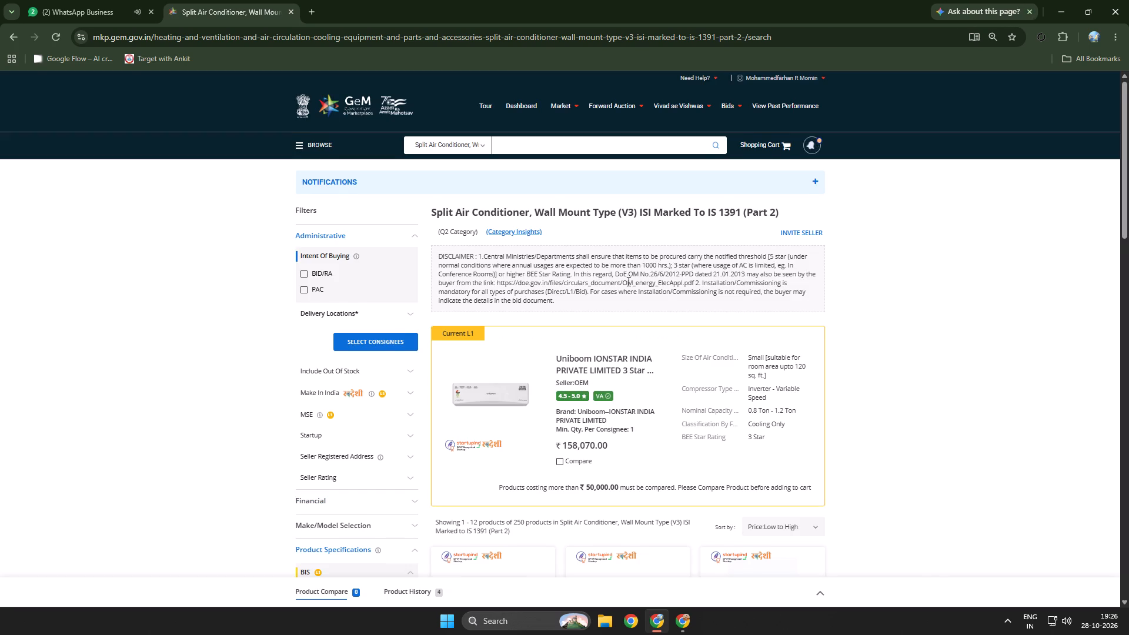
# Filter the wall mount results to a nominal capacity of 1.8 Ton - 2.2 Ton.
pyautogui.scroll(-4, 520, 300)
pyautogui.scroll(-3, 398, 363)
pyautogui.click(384, 346)
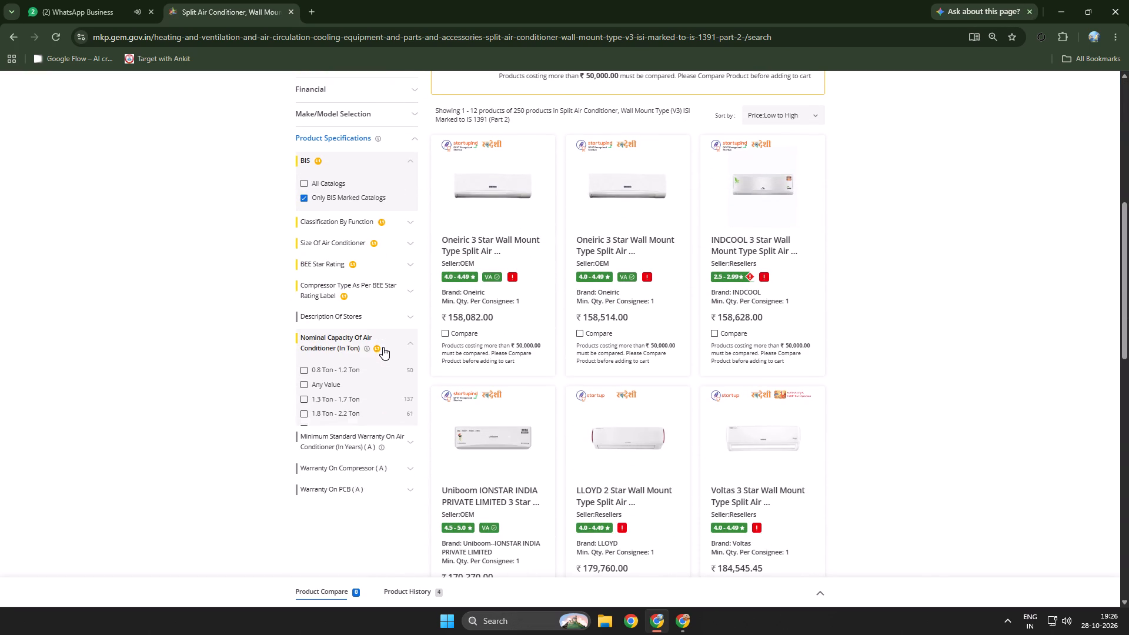
pyautogui.click(366, 415)
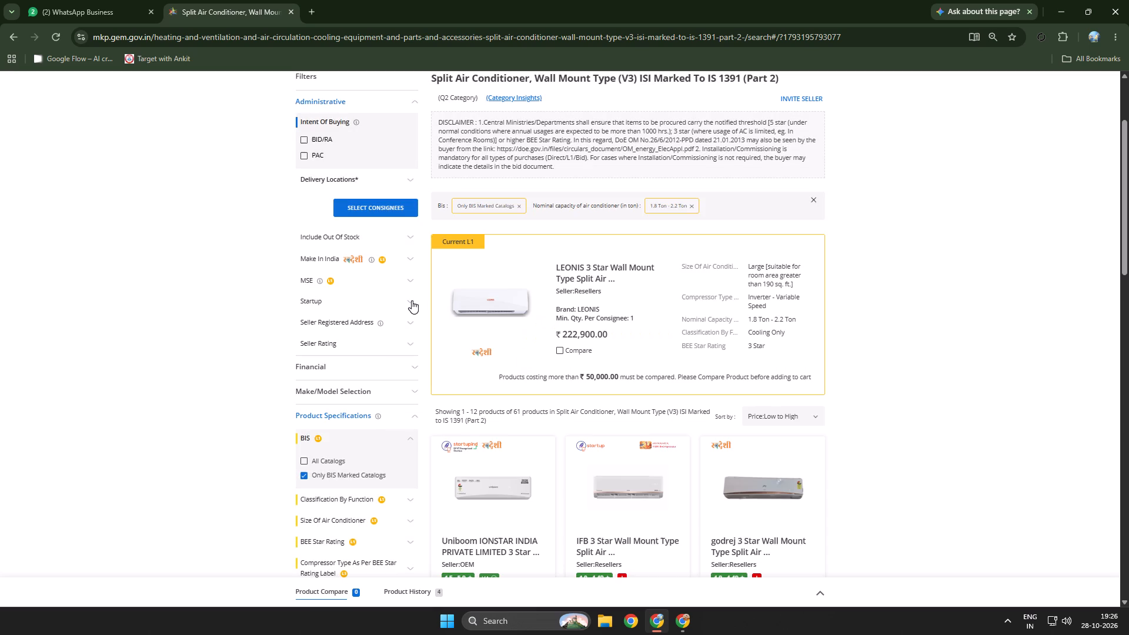
# Expand the product specification filters and limit the wall mount results to a BEE Star Rating of 4 Star.
pyautogui.scroll(-3, 412, 300)
pyautogui.scroll(2, 412, 300)
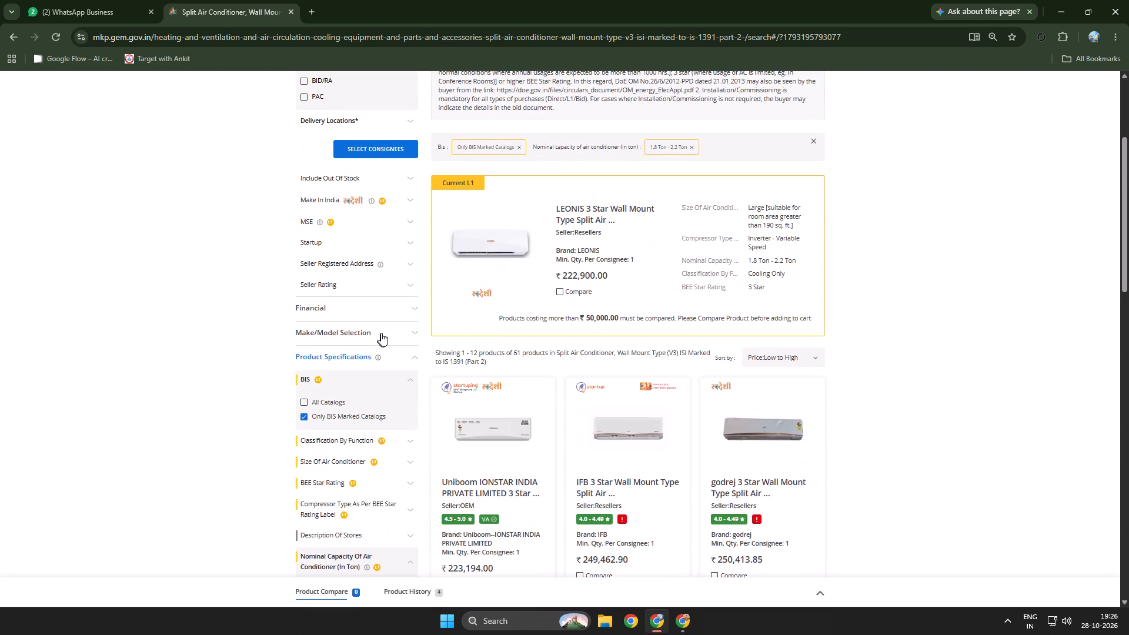
pyautogui.scroll(-3, 381, 333)
pyautogui.click(382, 335)
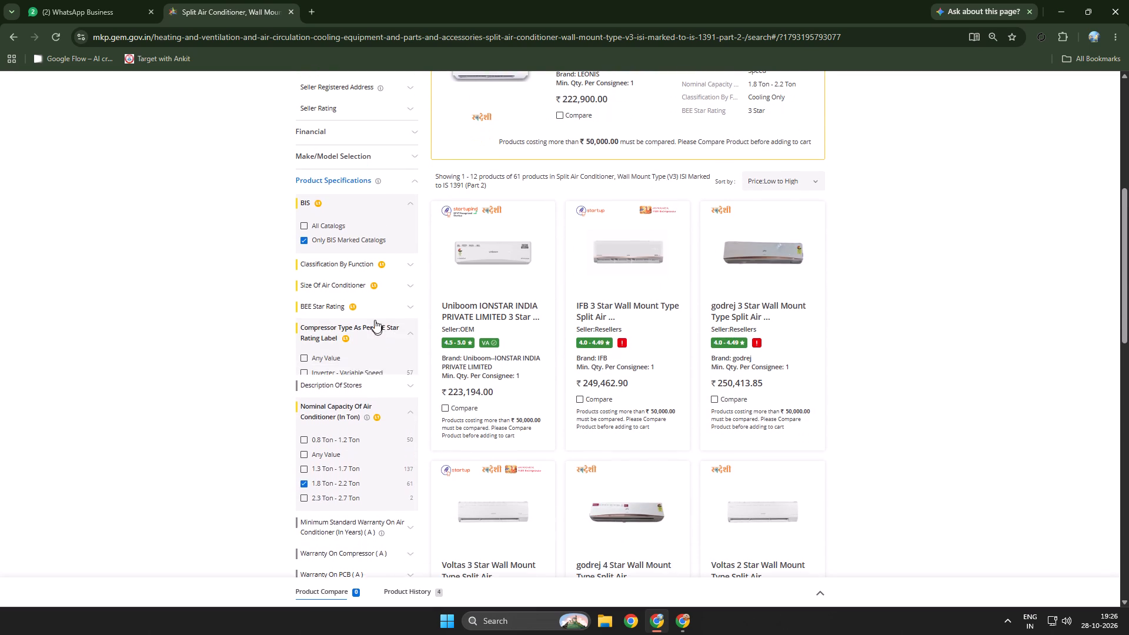
pyautogui.click(373, 306)
pyautogui.click(385, 283)
pyautogui.click(392, 265)
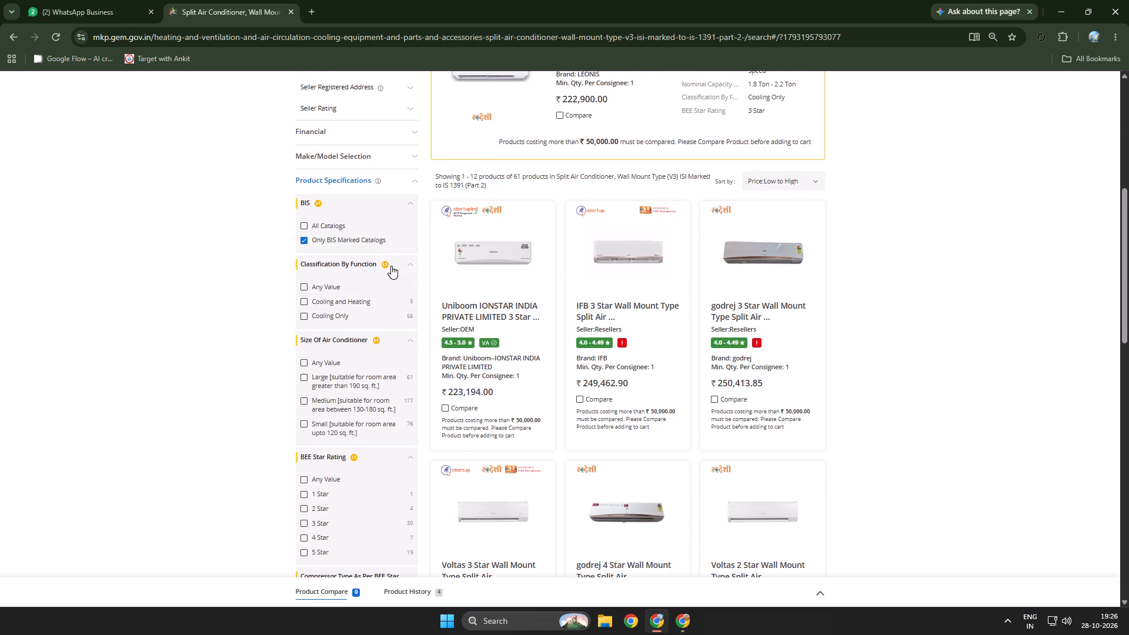
pyautogui.scroll(3, 526, 267)
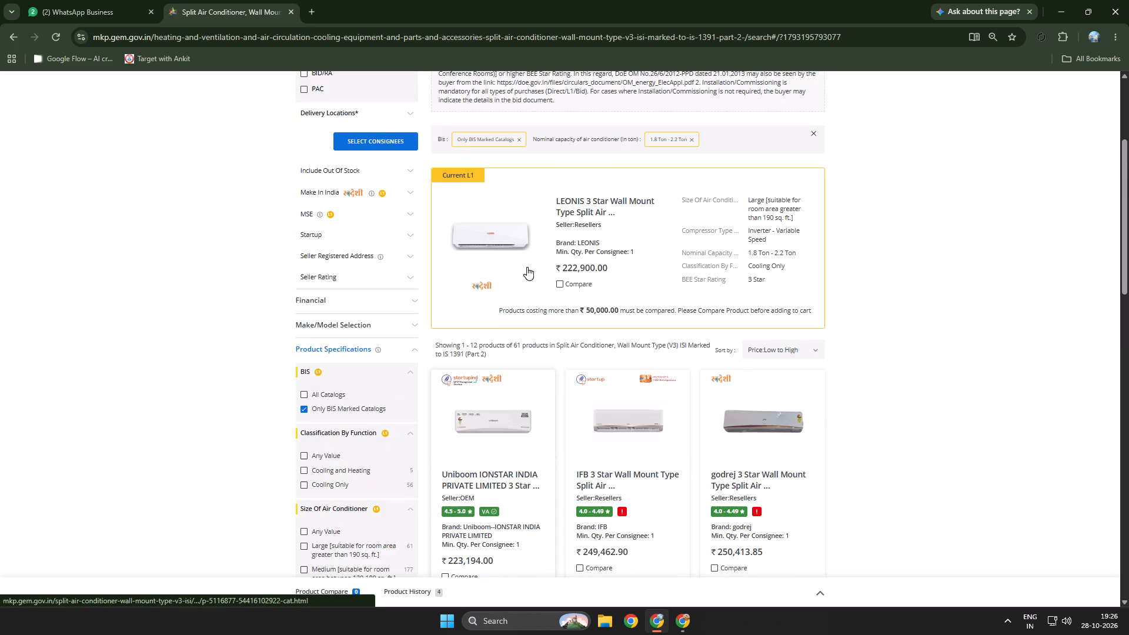
pyautogui.scroll(-4, 463, 299)
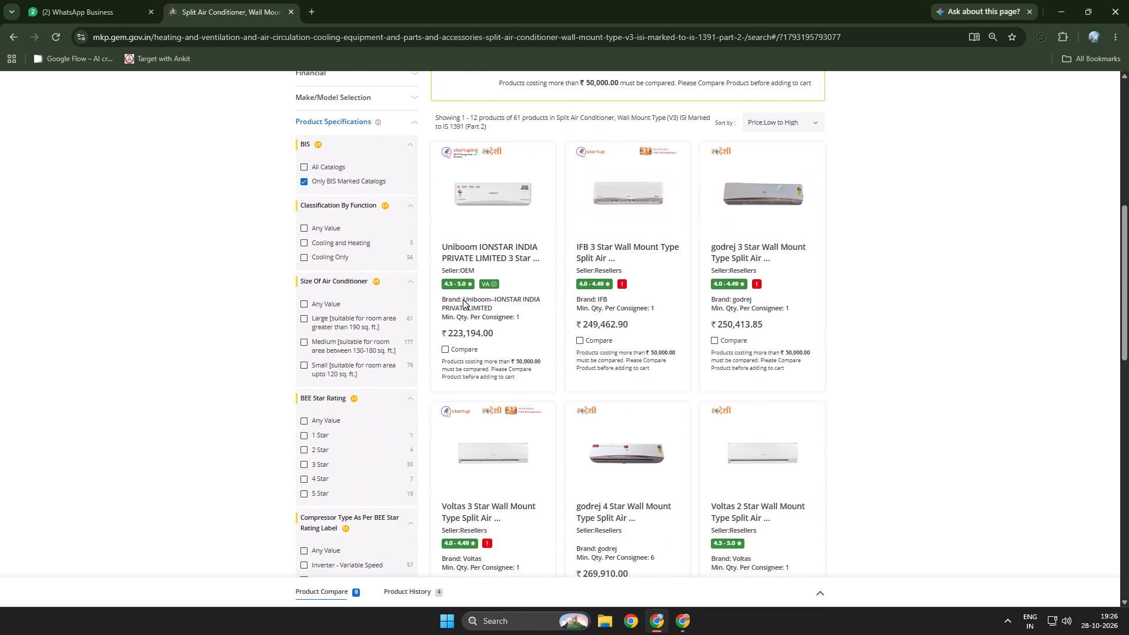
pyautogui.click(349, 477)
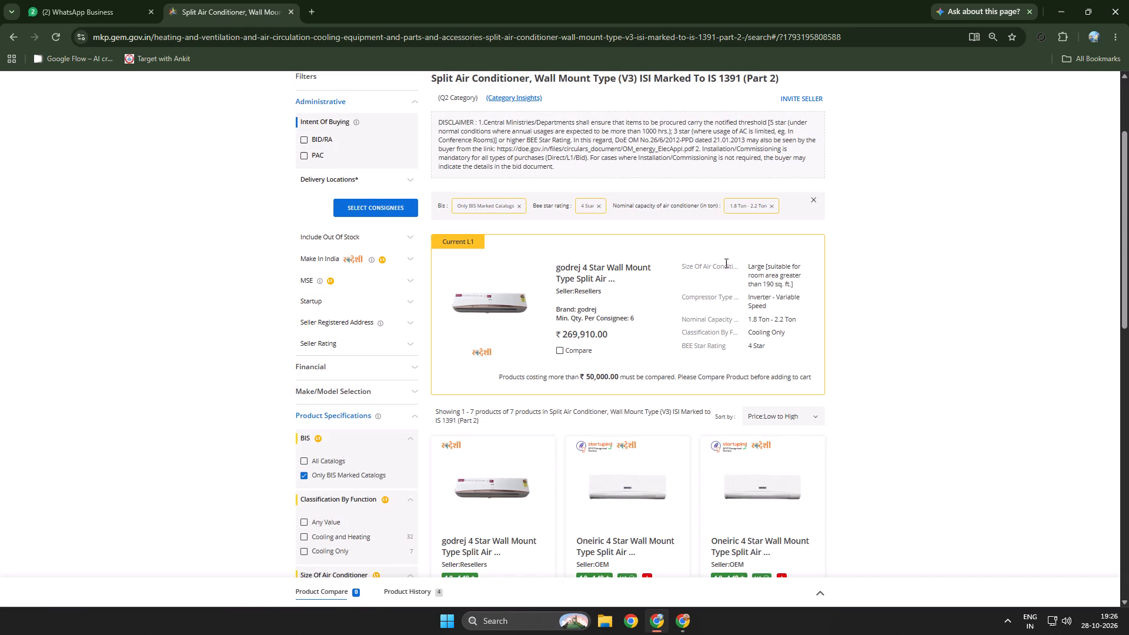
# Open the product page of the Current L1 godrej 4 Star wall mount air conditioner to view its price details.
pyautogui.keyDown('ctrl'); pyautogui.click(592, 270); pyautogui.keyUp('ctrl')
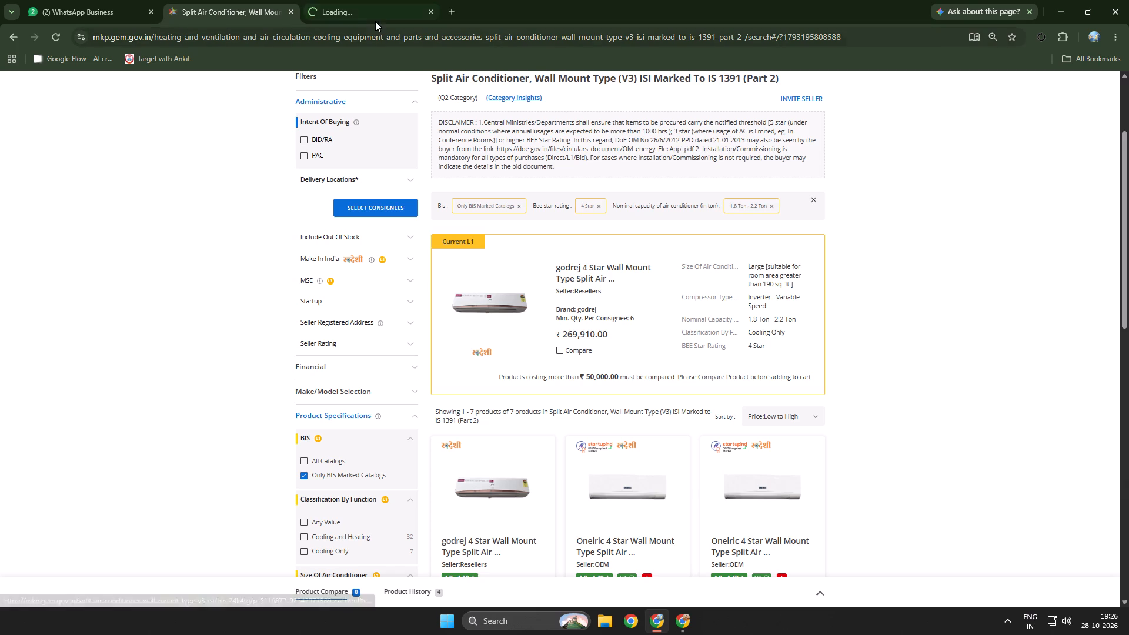
pyautogui.click(368, 12)
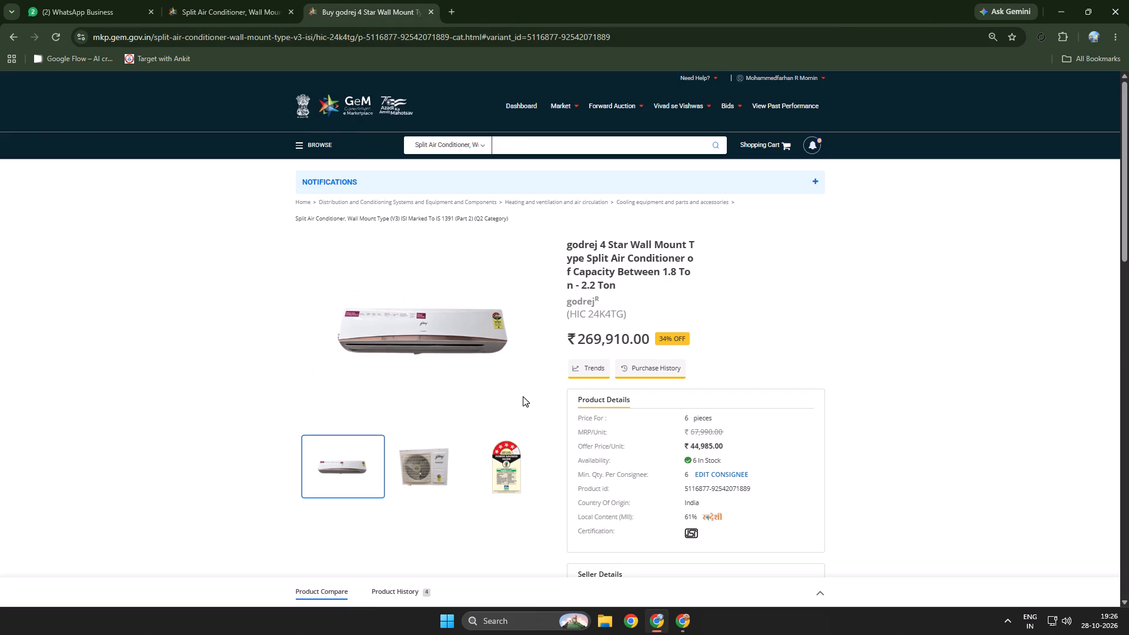
# Return to the 4 Star wall mount results and compare the listed brands, minimum quantities and prices.
pyautogui.click(196, 0)
pyautogui.scroll(-4, 407, 289)
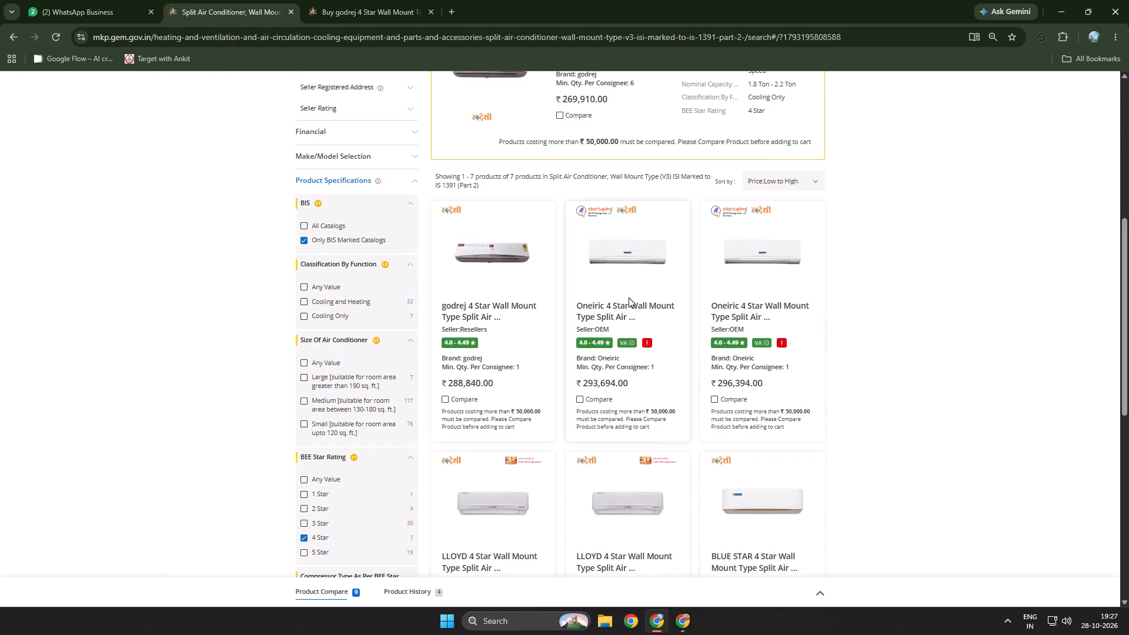
pyautogui.scroll(4, 605, 312)
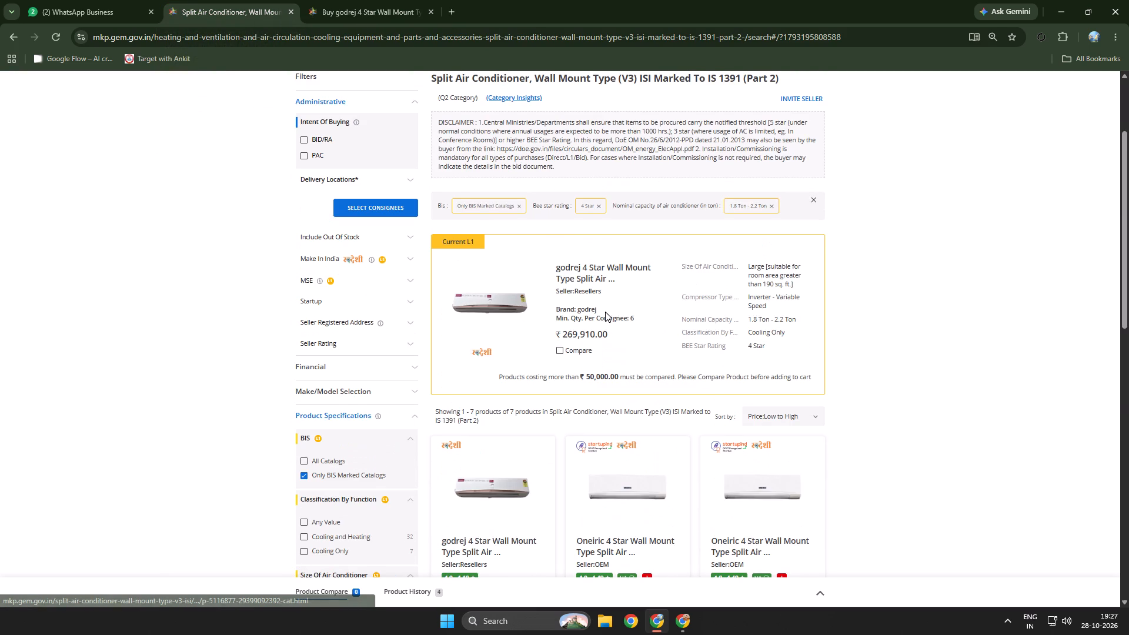
pyautogui.click(374, 0)
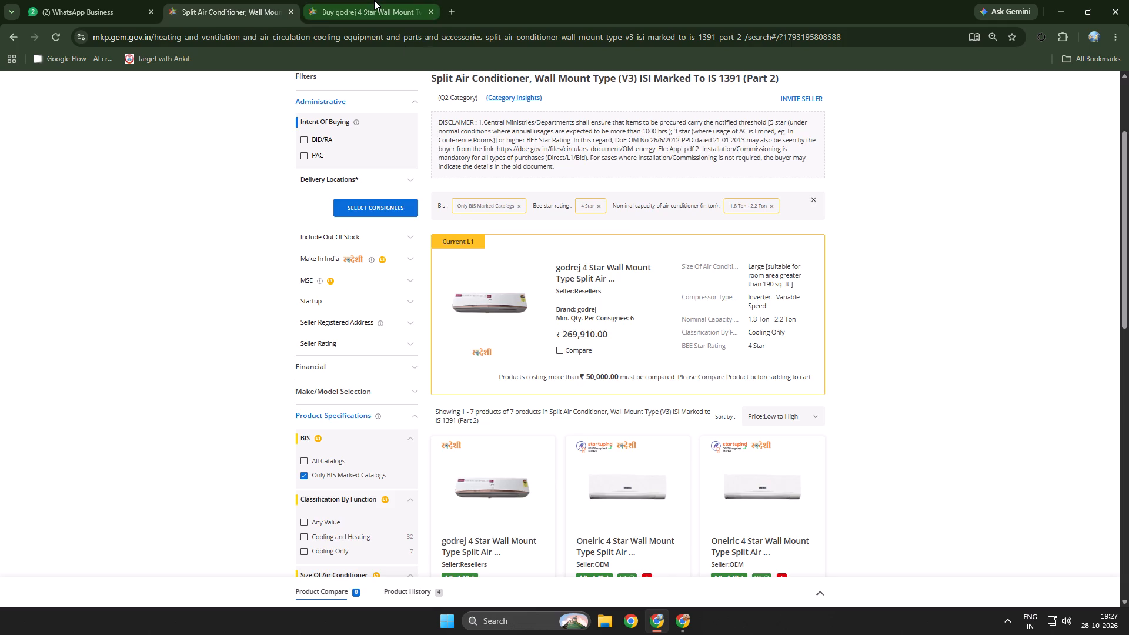
pyautogui.click(237, 0)
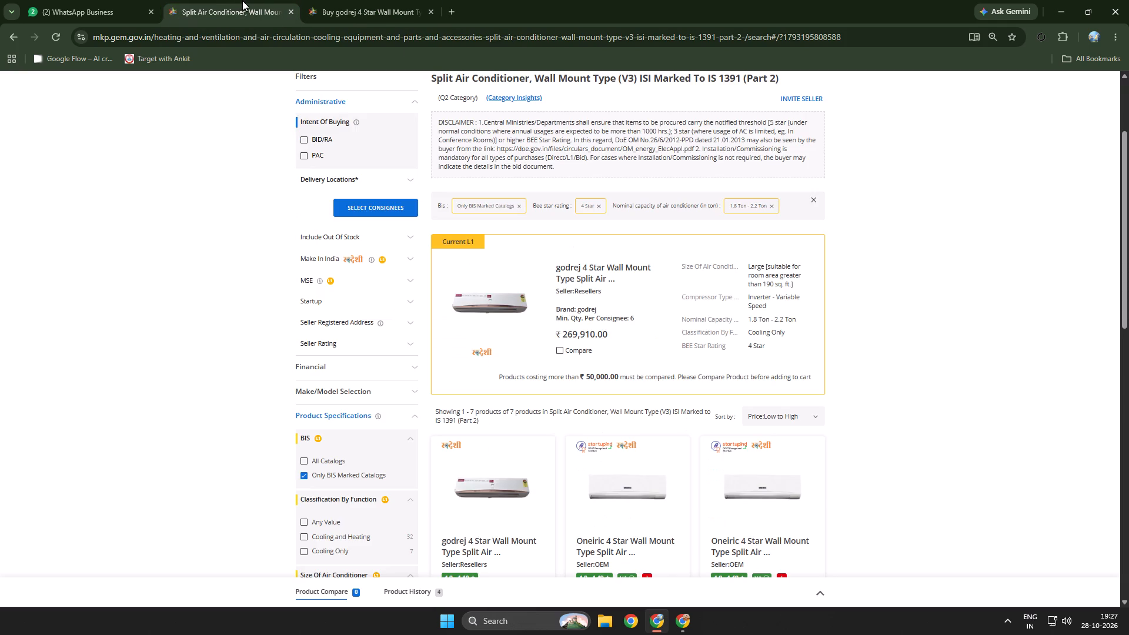
pyautogui.scroll(-2, 490, 326)
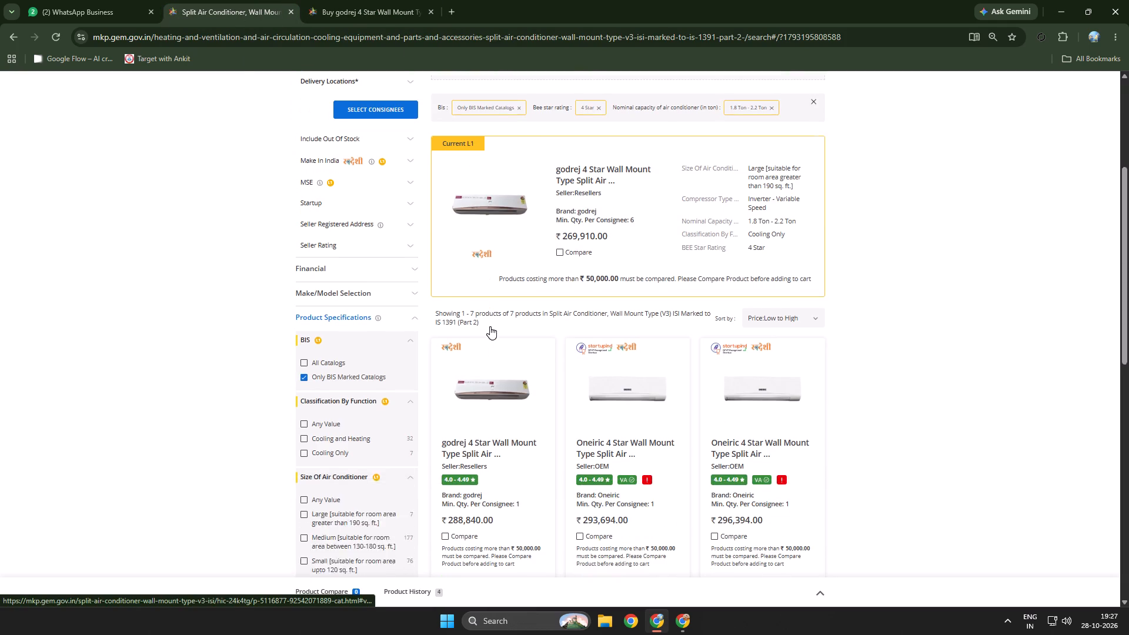
pyautogui.scroll(-2, 490, 326)
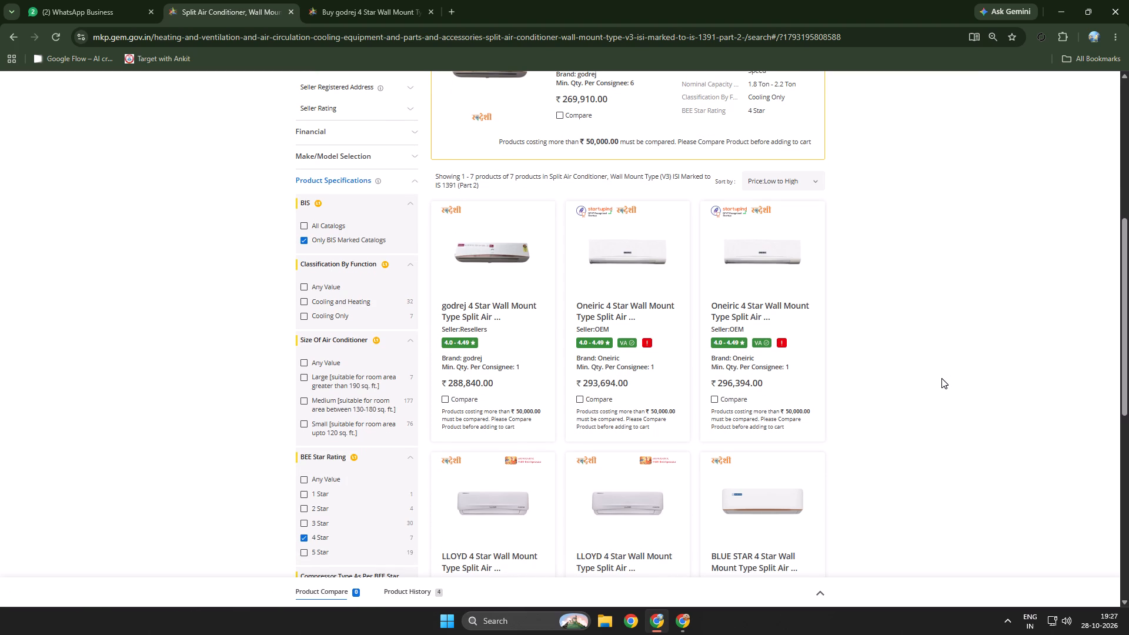
# Review the 4 Star wall mount results and open the product page of the first LLOYD 4 Star air conditioner.
pyautogui.scroll(-2, 941, 378)
pyautogui.scroll(2, 941, 378)
pyautogui.scroll(-5, 803, 400)
pyautogui.keyDown('ctrl'); pyautogui.click(479, 252); pyautogui.keyUp('ctrl')
pyautogui.keyDown('ctrl'); pyautogui.click(476, 260); pyautogui.keyUp('ctrl')
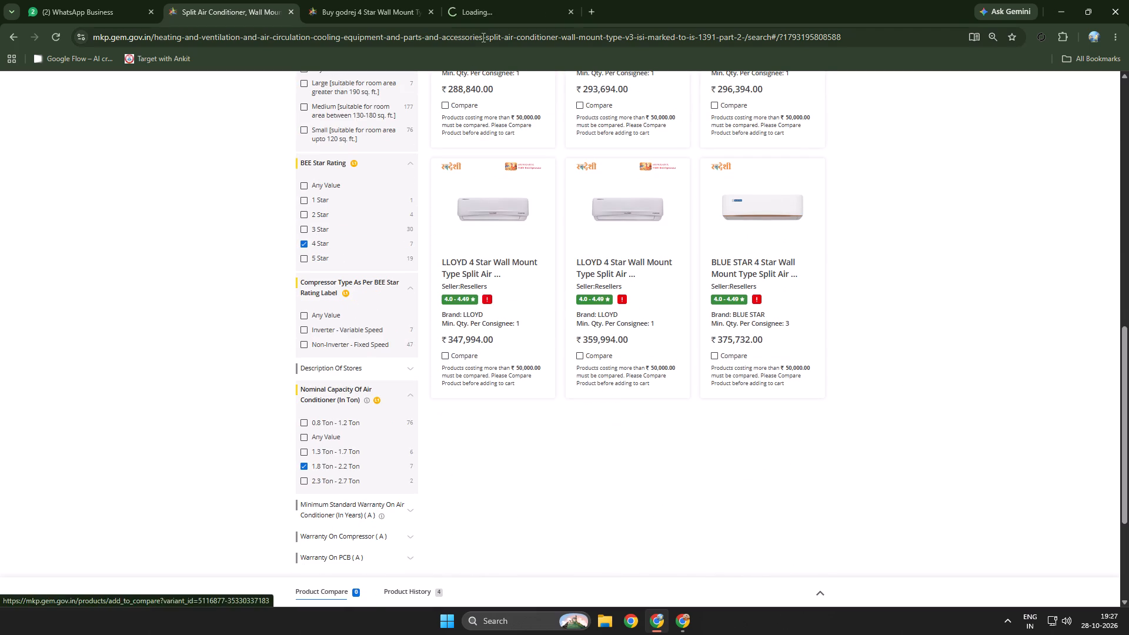
# Add 5 Star to the BEE Star Rating filter of the wall mount results.
pyautogui.scroll(4, 516, 309)
pyautogui.scroll(-4, 470, 388)
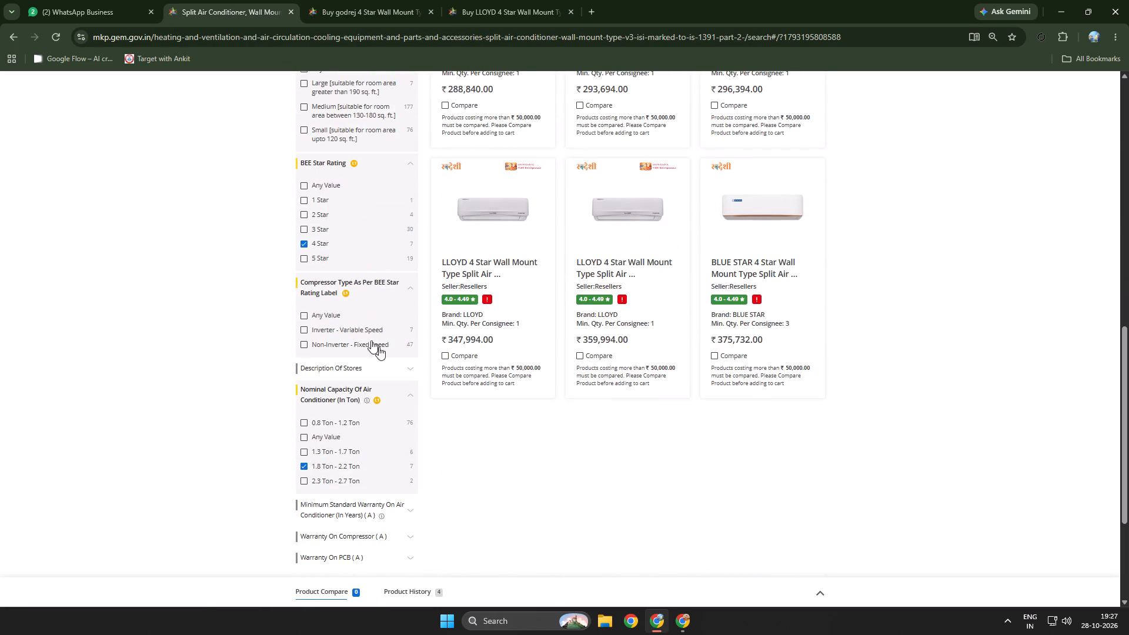
pyautogui.click(353, 259)
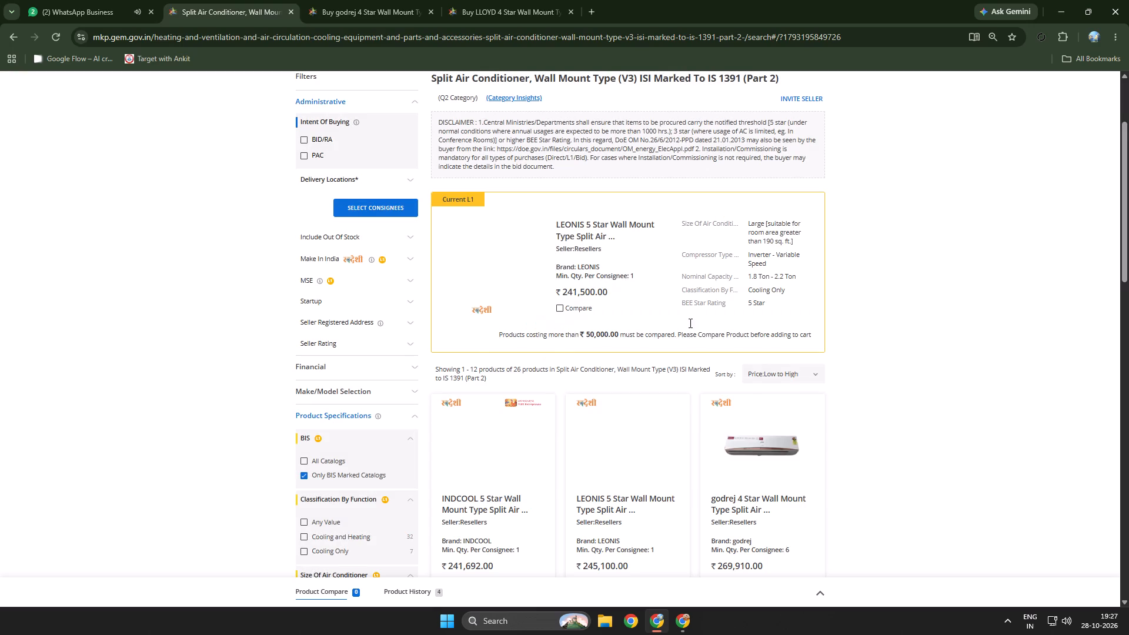
# Open the Current L1 LEONIS 5 Star product page for its price details, removing the 5 Star filter from the results before viewing it.
pyautogui.keyDown('ctrl'); pyautogui.click(586, 270); pyautogui.keyUp('ctrl')
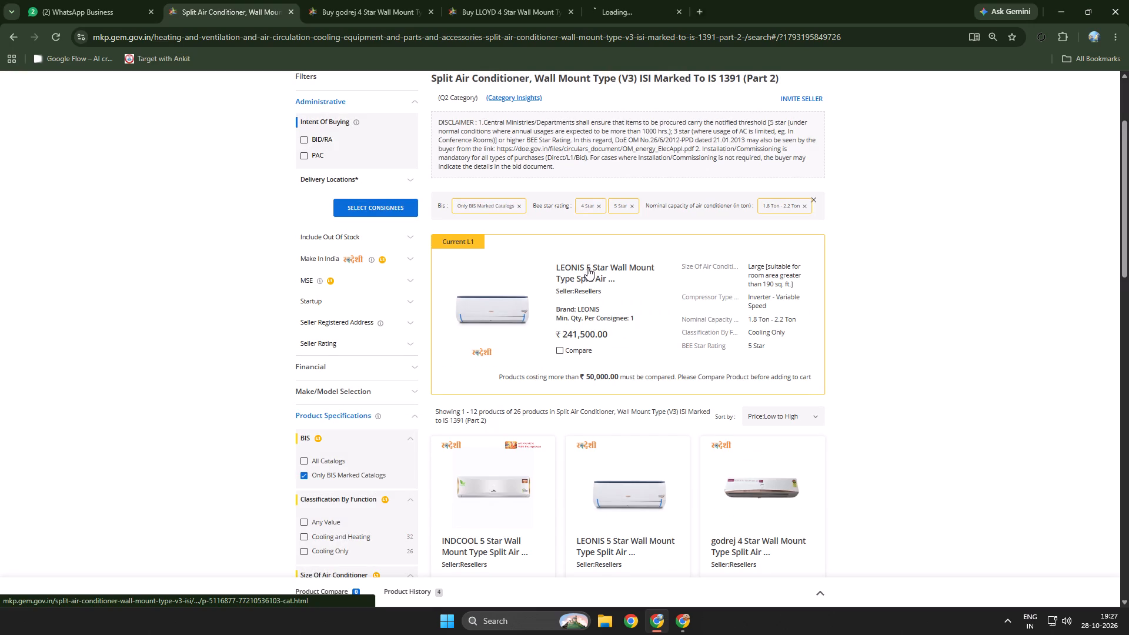
pyautogui.click(633, 205)
pyautogui.click(640, 0)
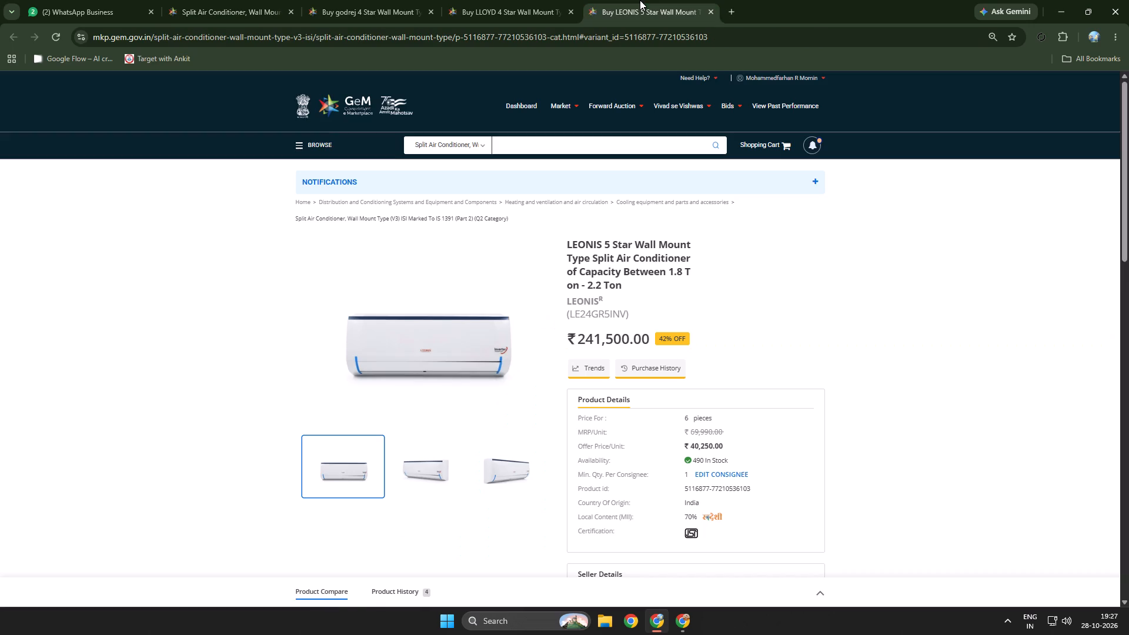
# Return to the 4 Star, 1.8 Ton - 2.2 Ton wall mount results and compare the listed brands, minimum quantities and prices.
pyautogui.click(254, 0)
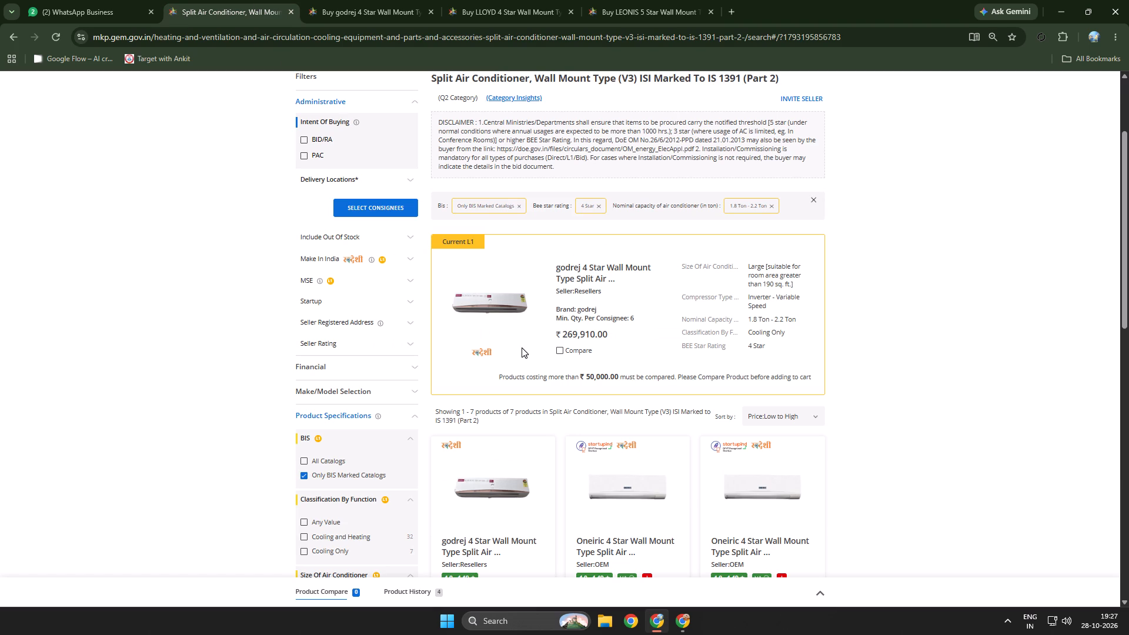
pyautogui.scroll(-1, 637, 301)
pyautogui.scroll(-2, 521, 327)
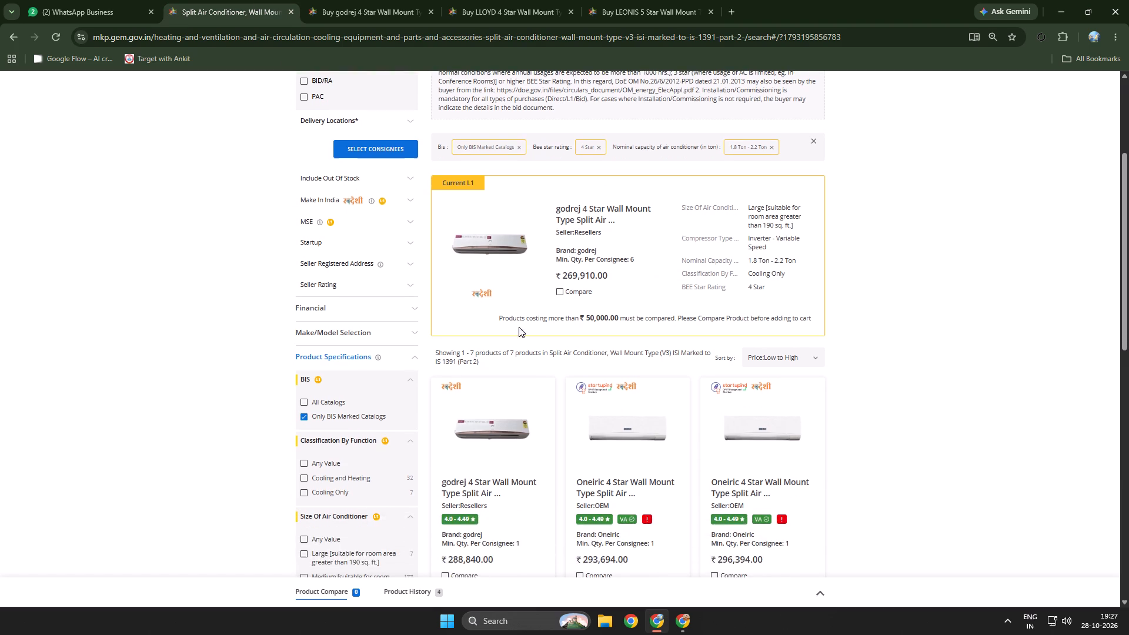
pyautogui.scroll(-3, 519, 327)
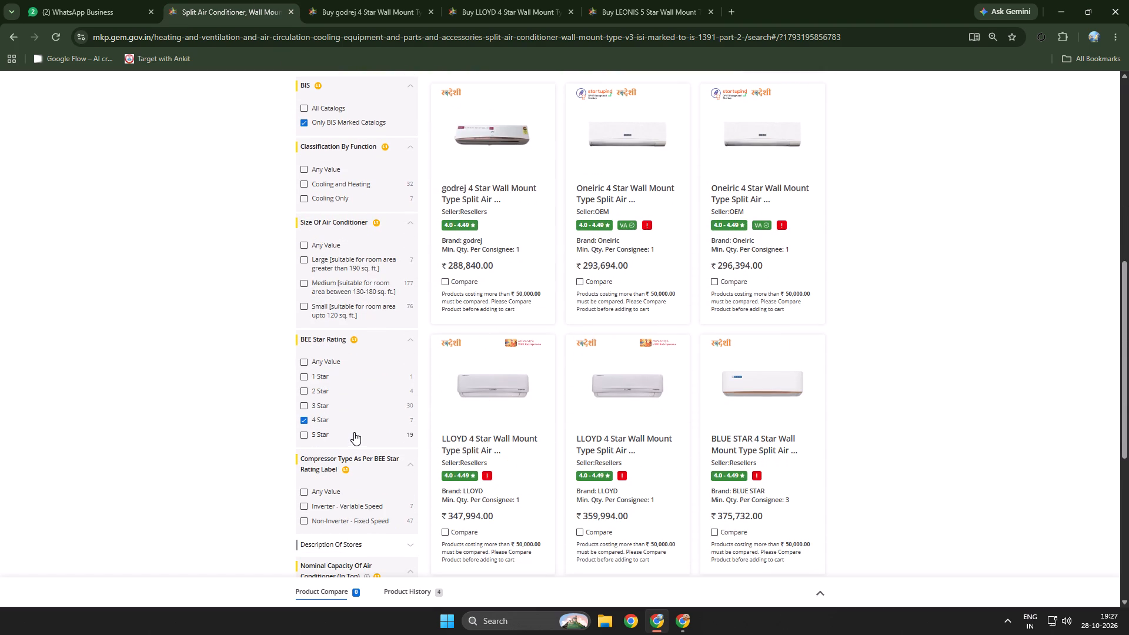
pyautogui.scroll(-4, 512, 354)
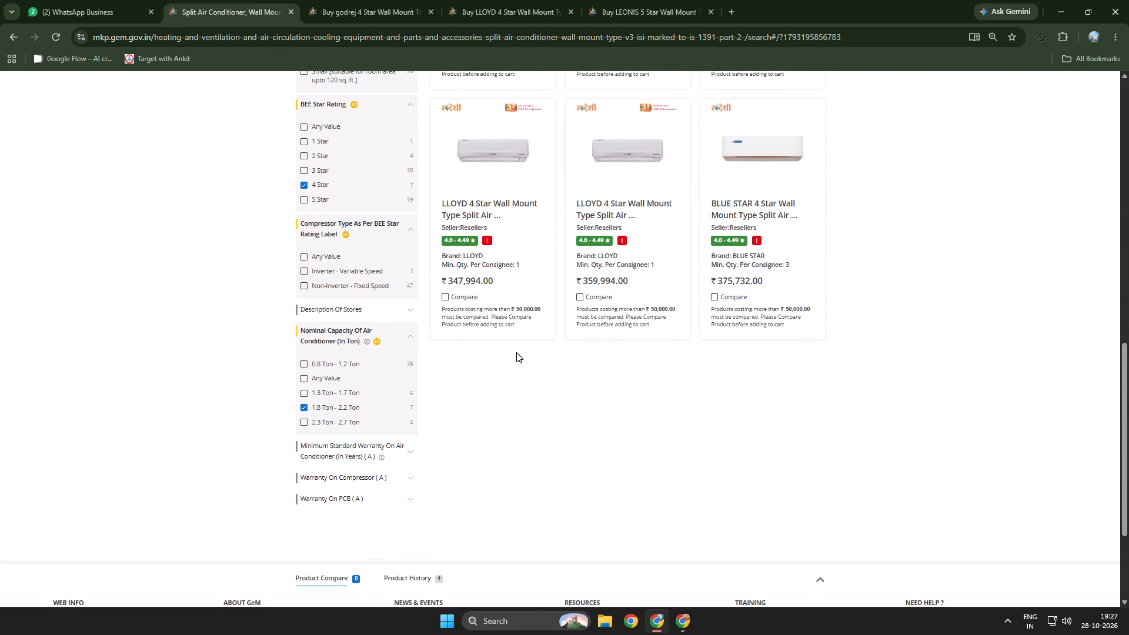
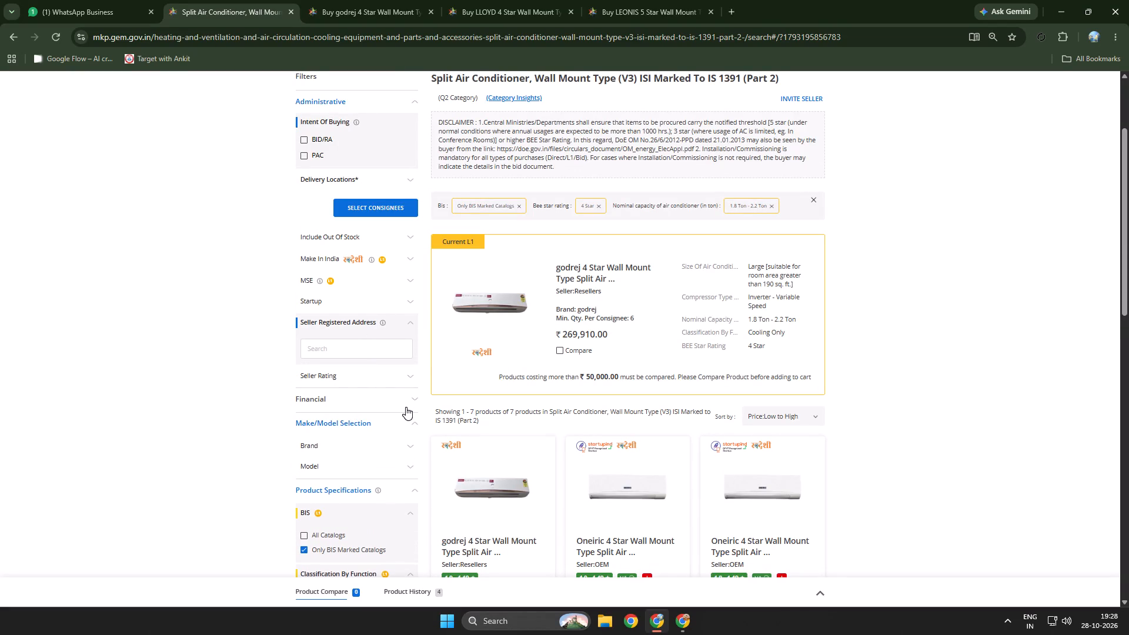
# Expand the Seller Rating filter for the 4 Star wall mount results.
pyautogui.click(412, 375)
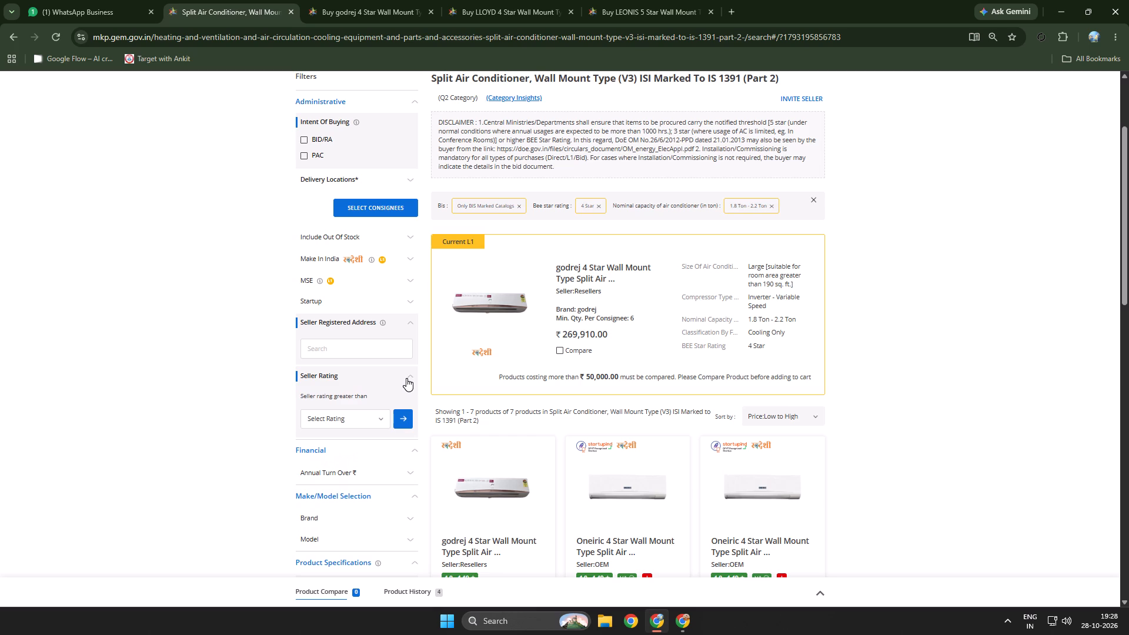
# Close the open godrej, LLOYD and LEONIS product pages, leaving the wall mount search results open.
pyautogui.click(372, 0)
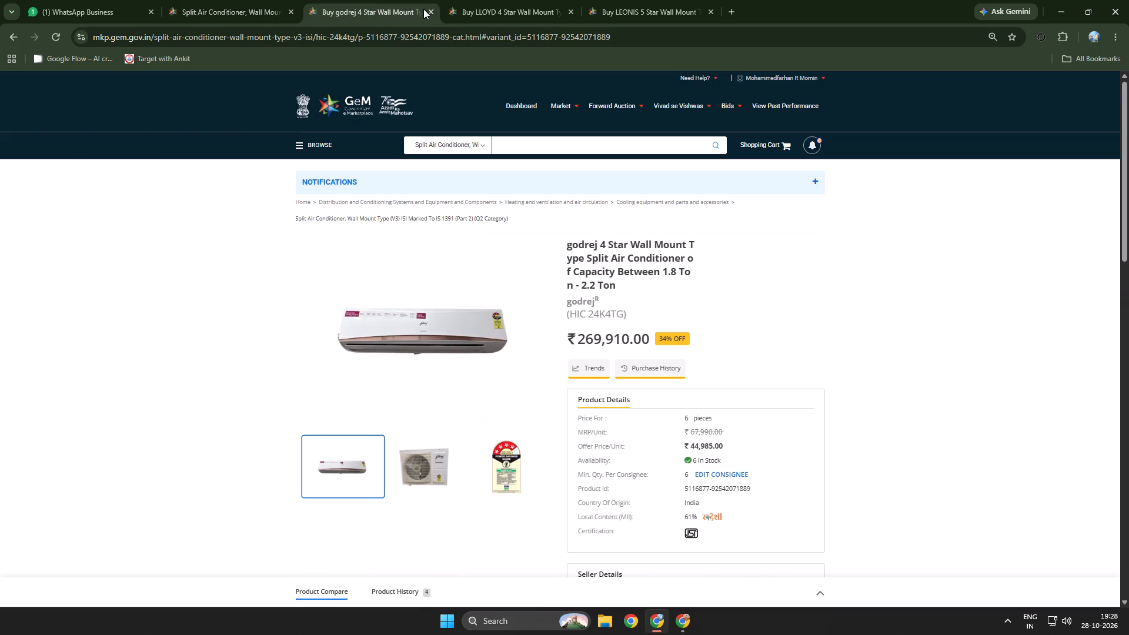
pyautogui.click(429, 9)
pyautogui.click(428, 11)
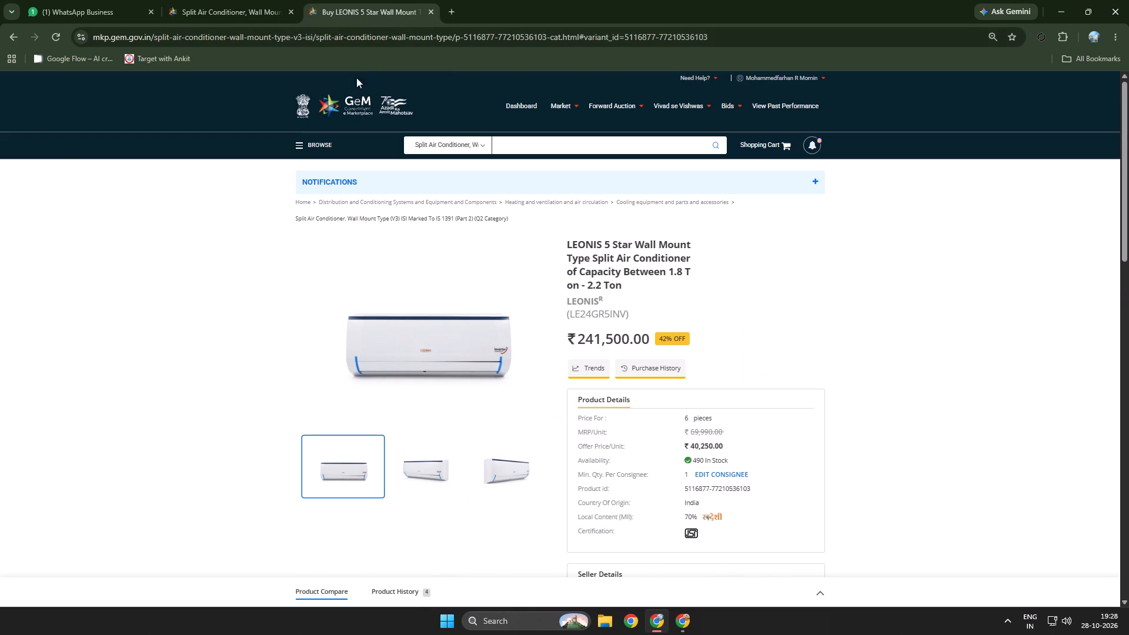
pyautogui.click(430, 11)
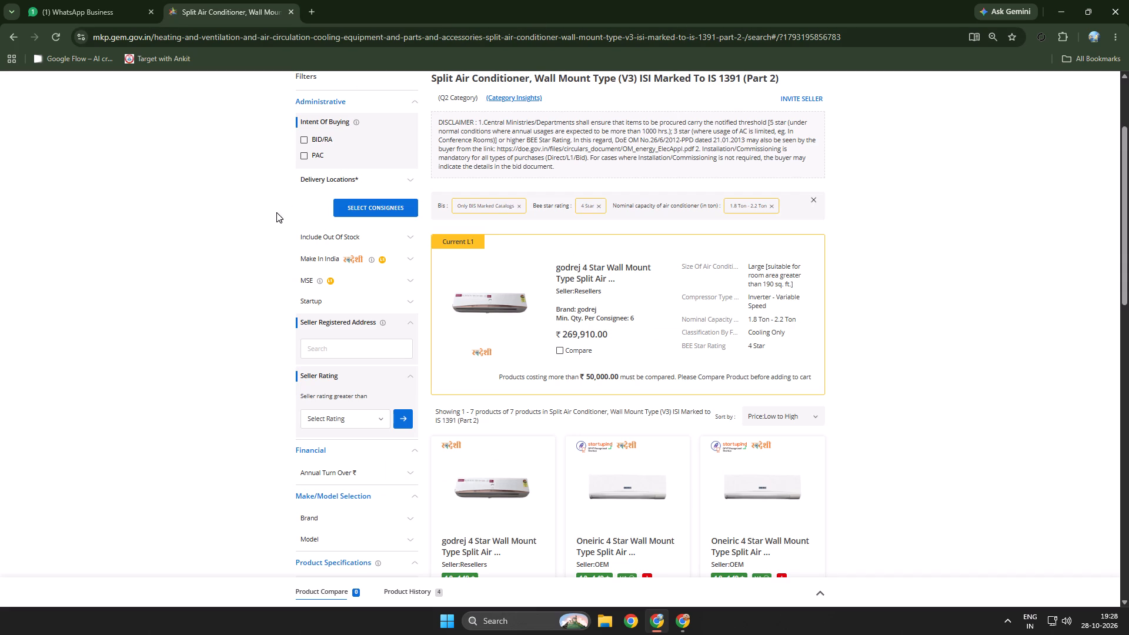